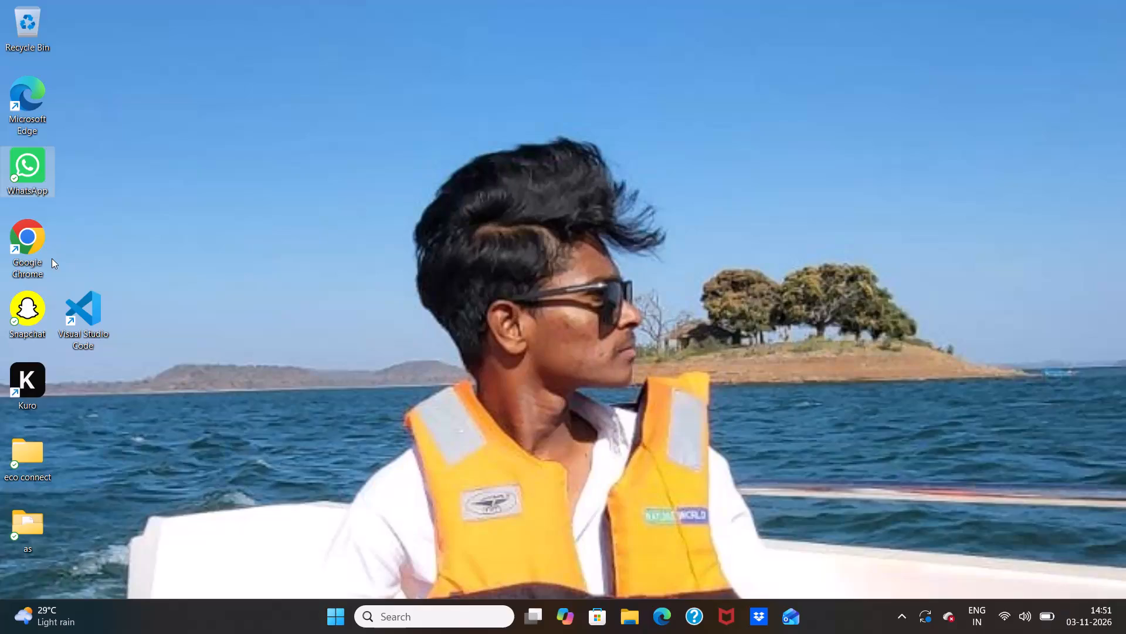
Open Google Chrome from the desktop and minimize its window to return to the desktop.
double_click(37, 256)
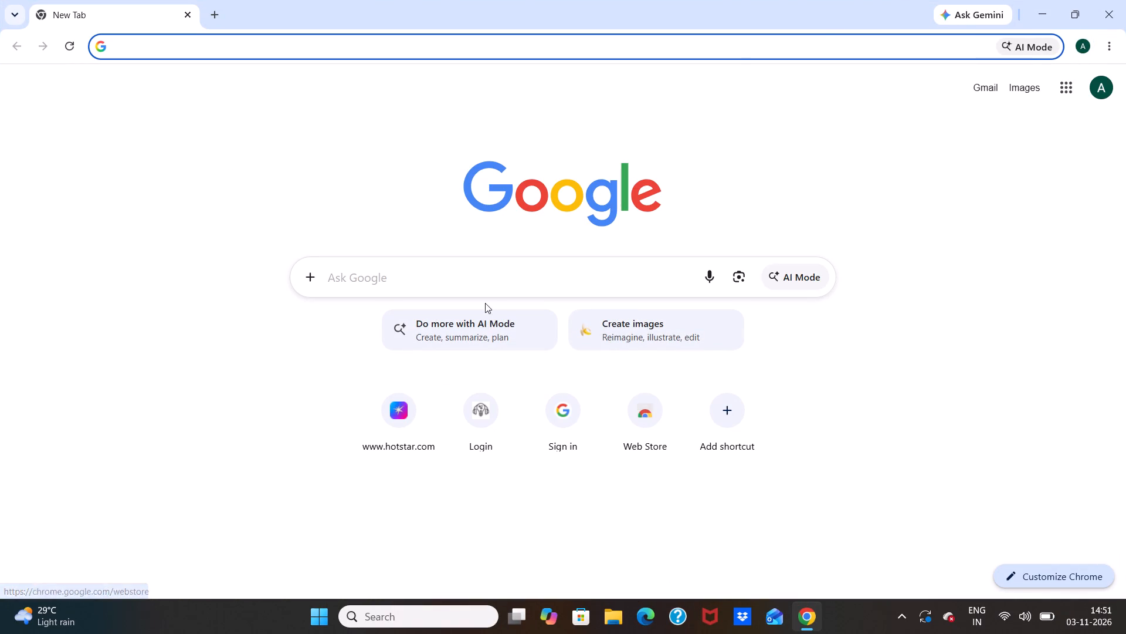
click(1032, 9)
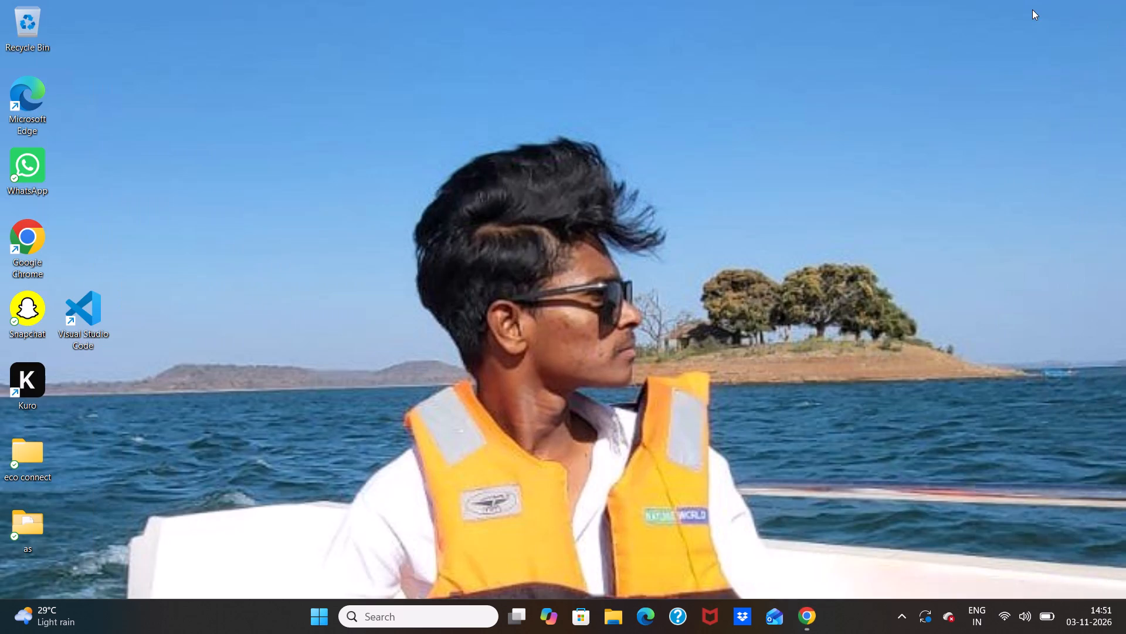
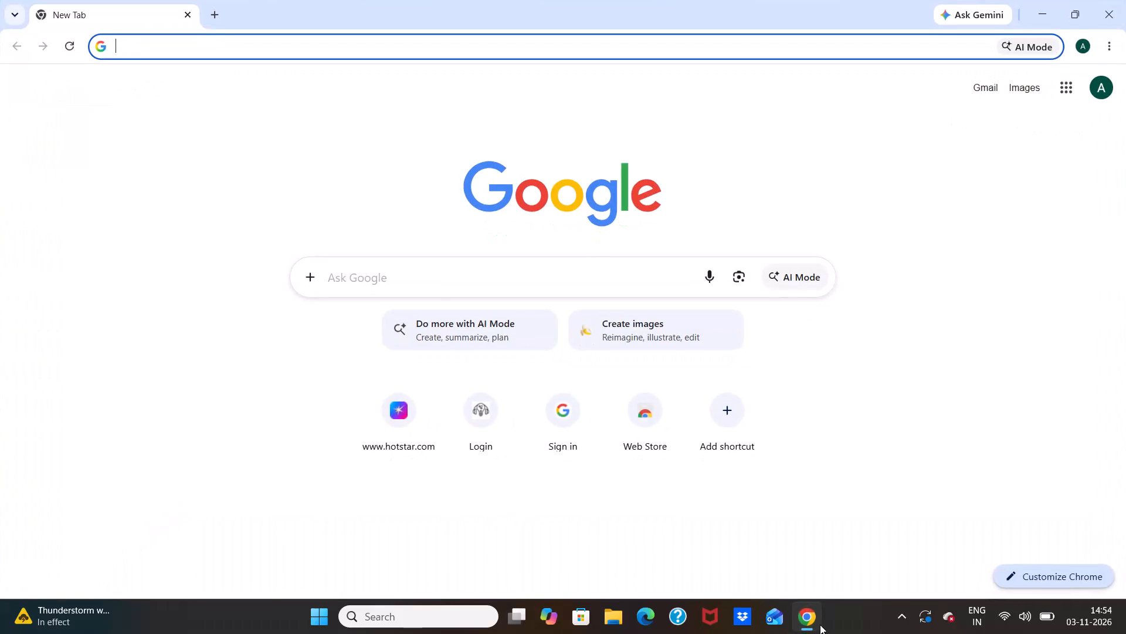
Search Google for "i love pdf" using the matching search suggestion.
text(i)
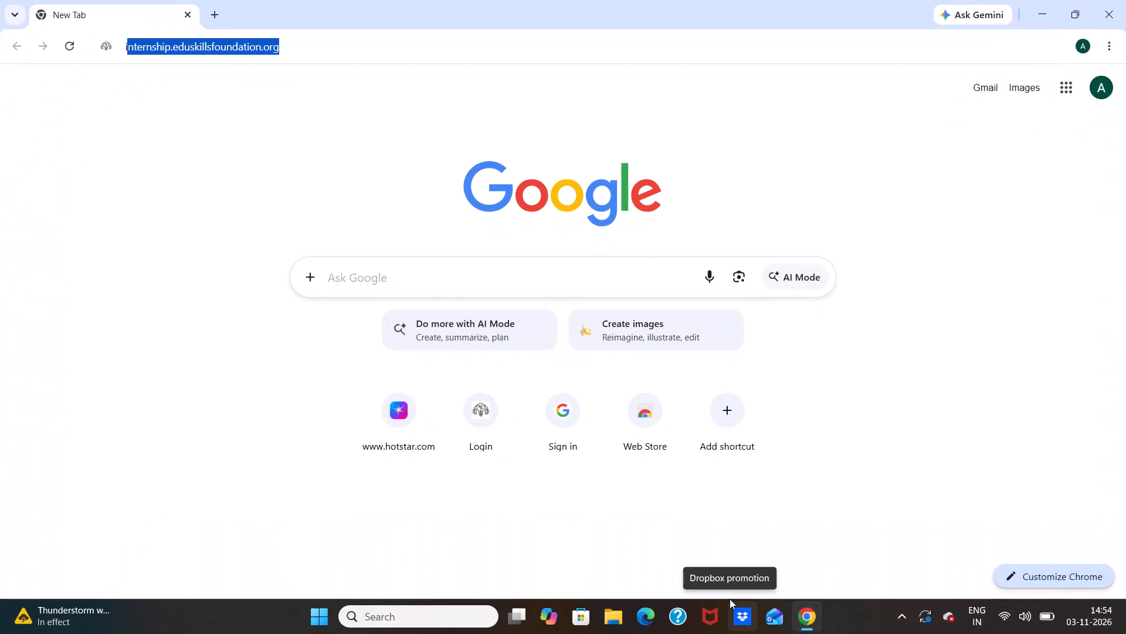
key(space)
text(lovd)
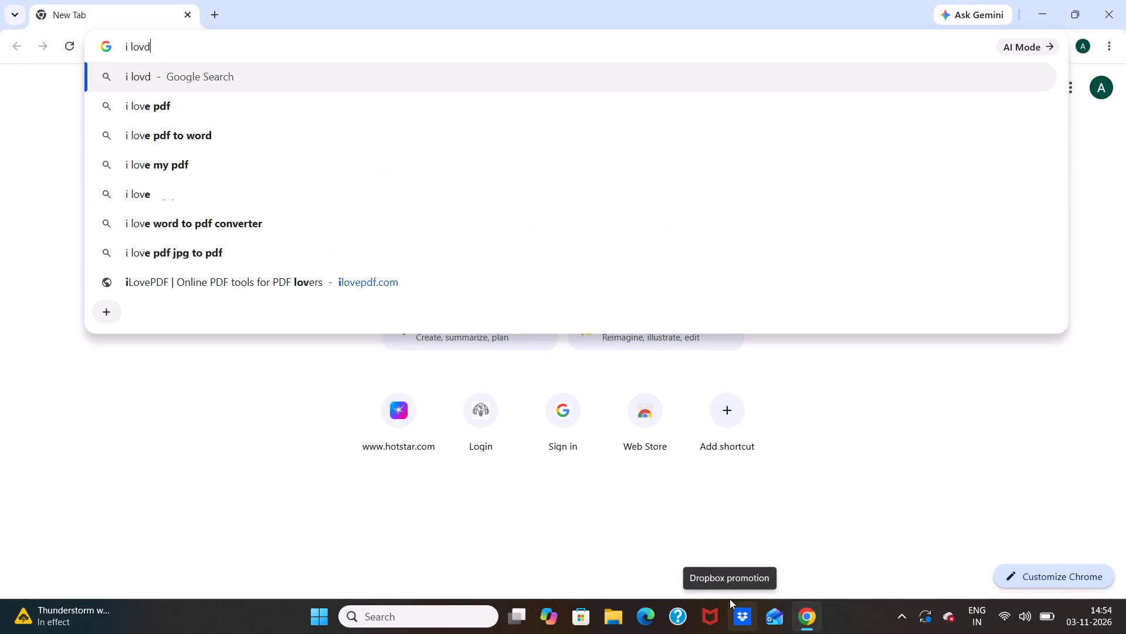
click(237, 116)
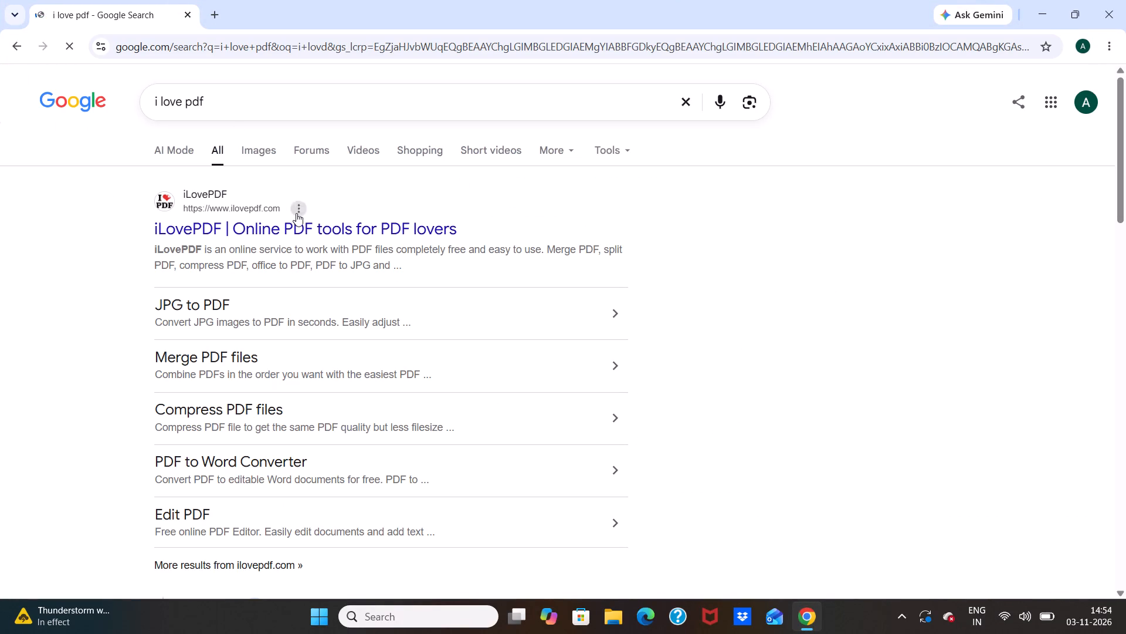
Open the iLovePDF website, ilovepdf.com, from its main entry in the search results.
drag(300, 222, 300, 230)
drag(300, 230, 186, 238)
click(186, 238)
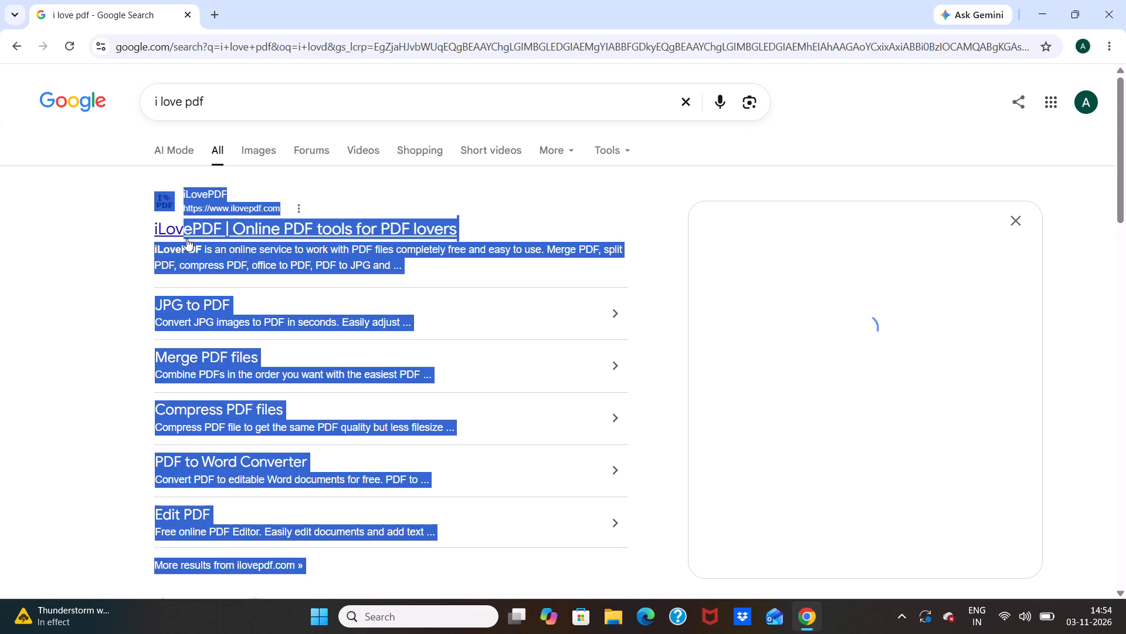
click(84, 271)
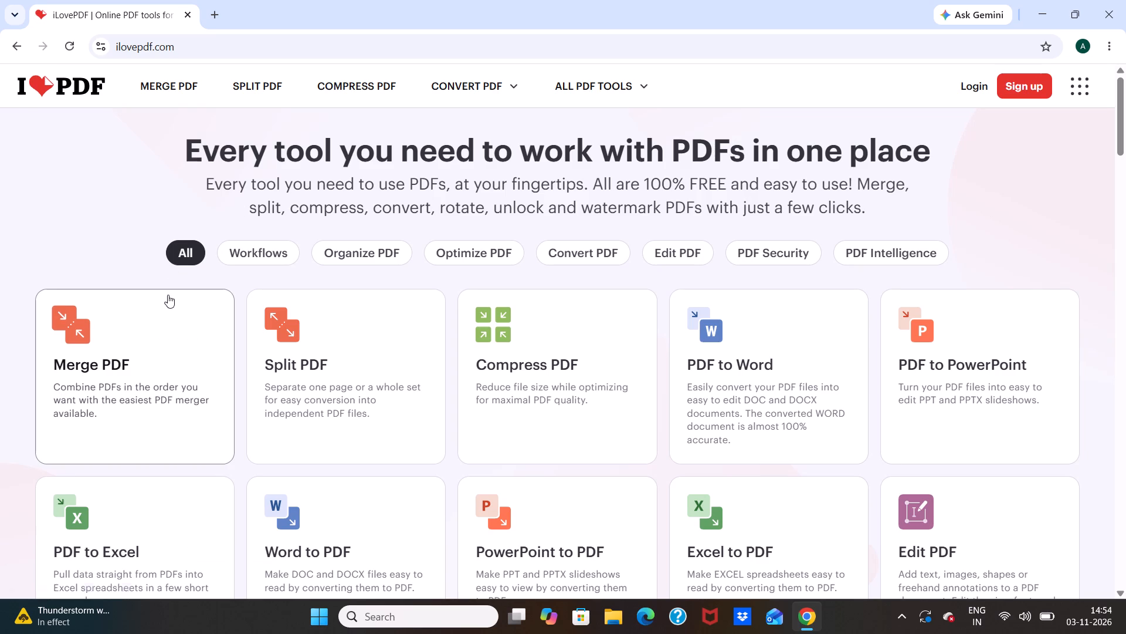
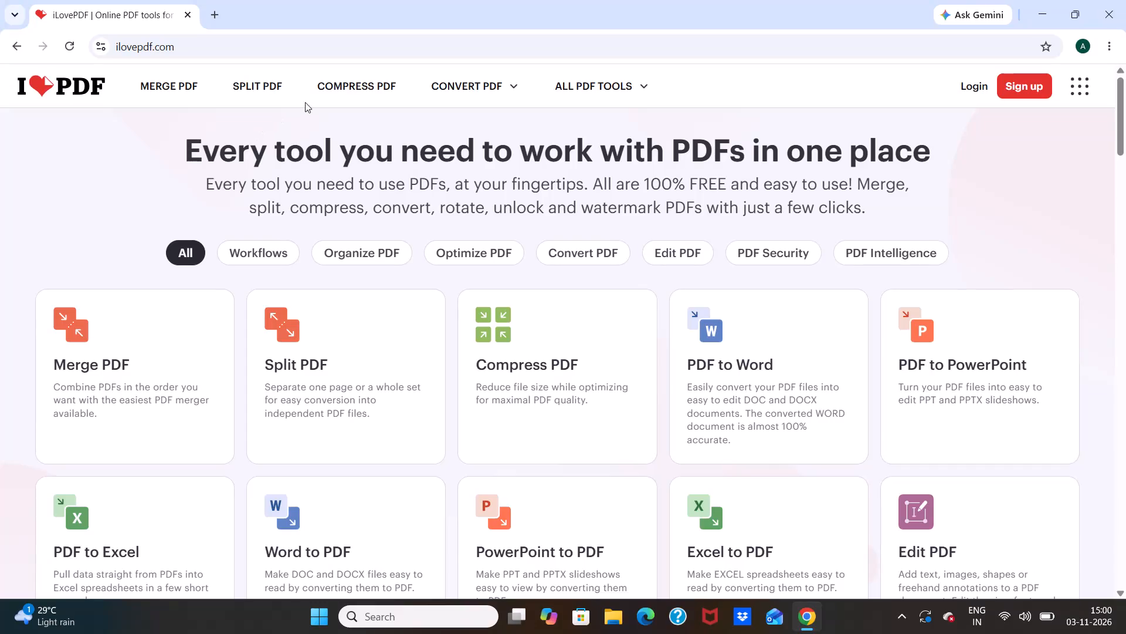
Search Google for "online pdf editor" in a new browser tab, using the matching suggestion for "online pdf".
click(209, 10)
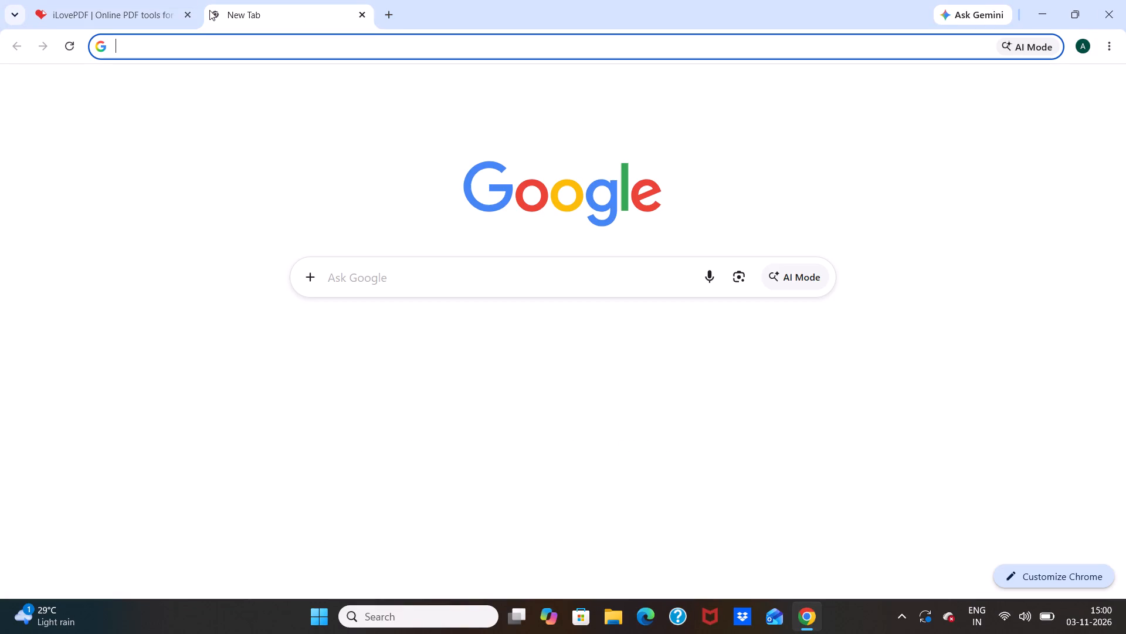
click(381, 275)
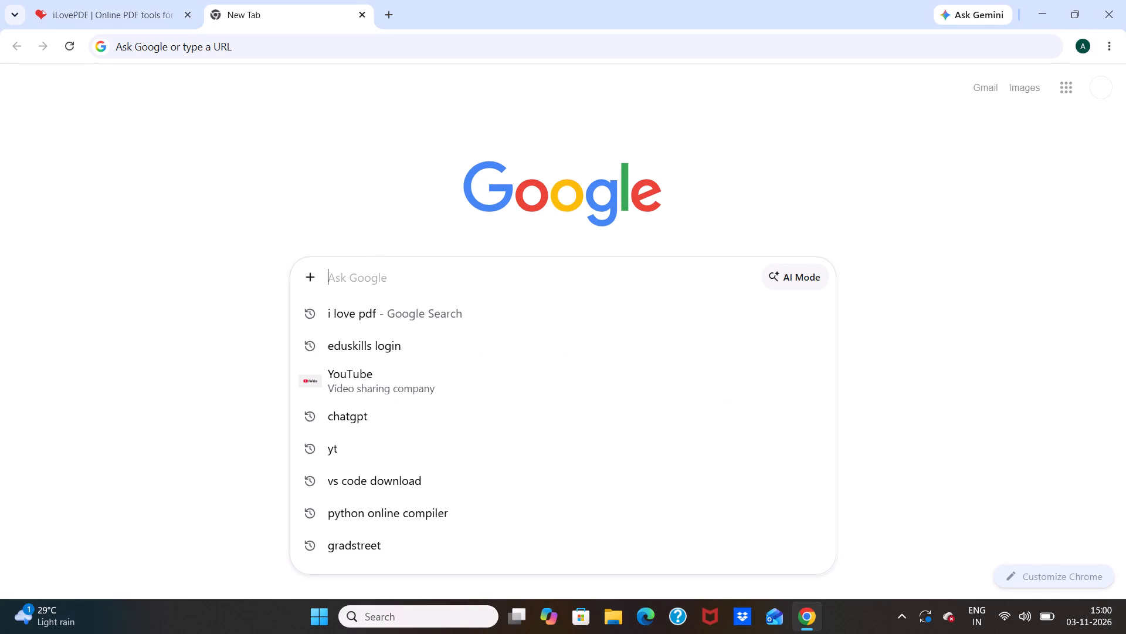
text(online)
key(space)
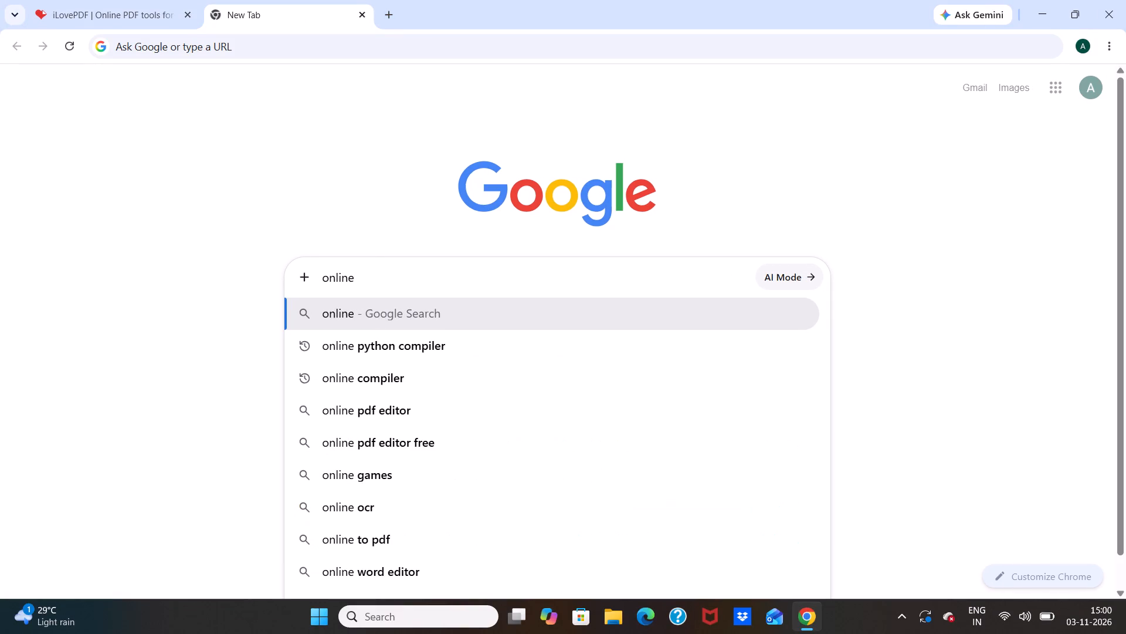
key(p)
text(df)
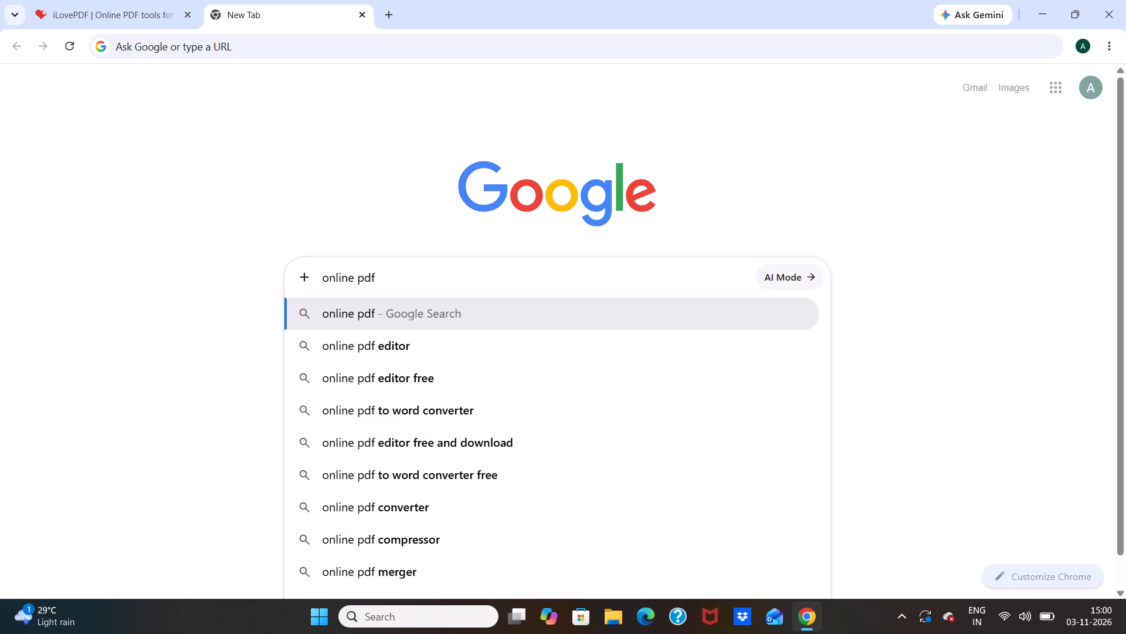
click(407, 344)
drag(407, 344, 241, 291)
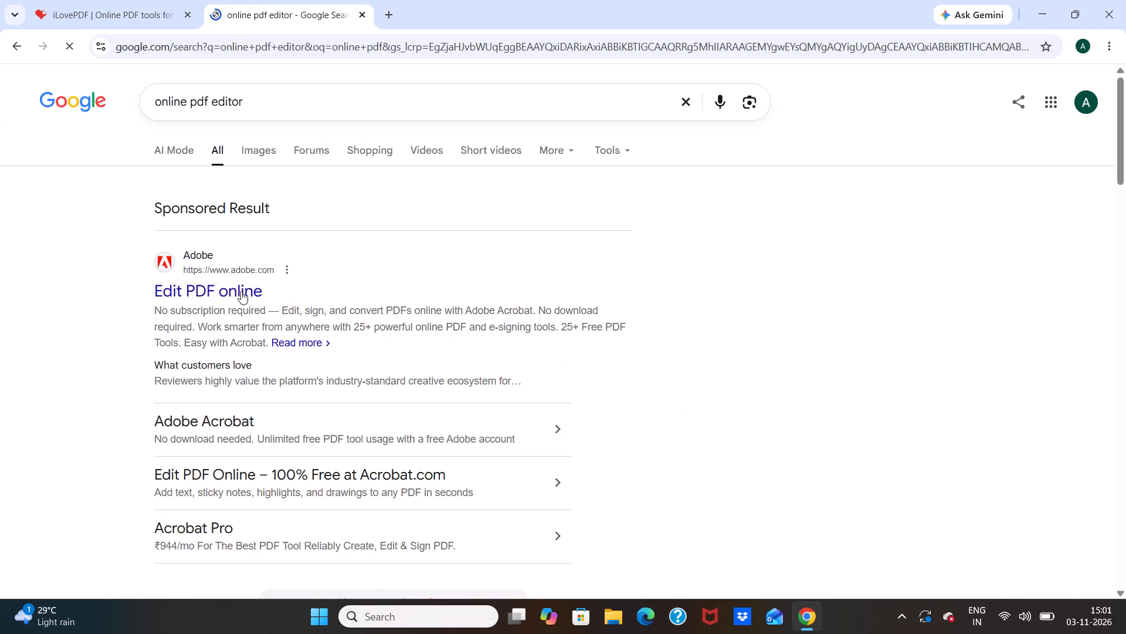
Open iLovePDF's "Edit PDF | Online PDF Editor and Form Filler" page from the search results.
drag(241, 291, 245, 312)
scroll(245, 312, down, 4)
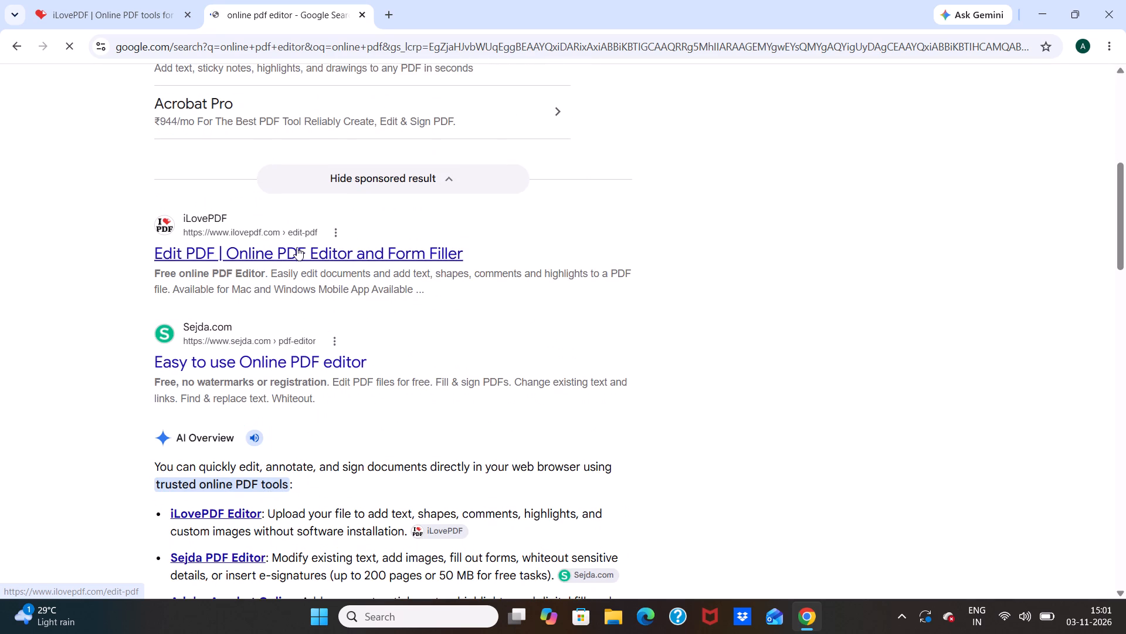
click(297, 247)
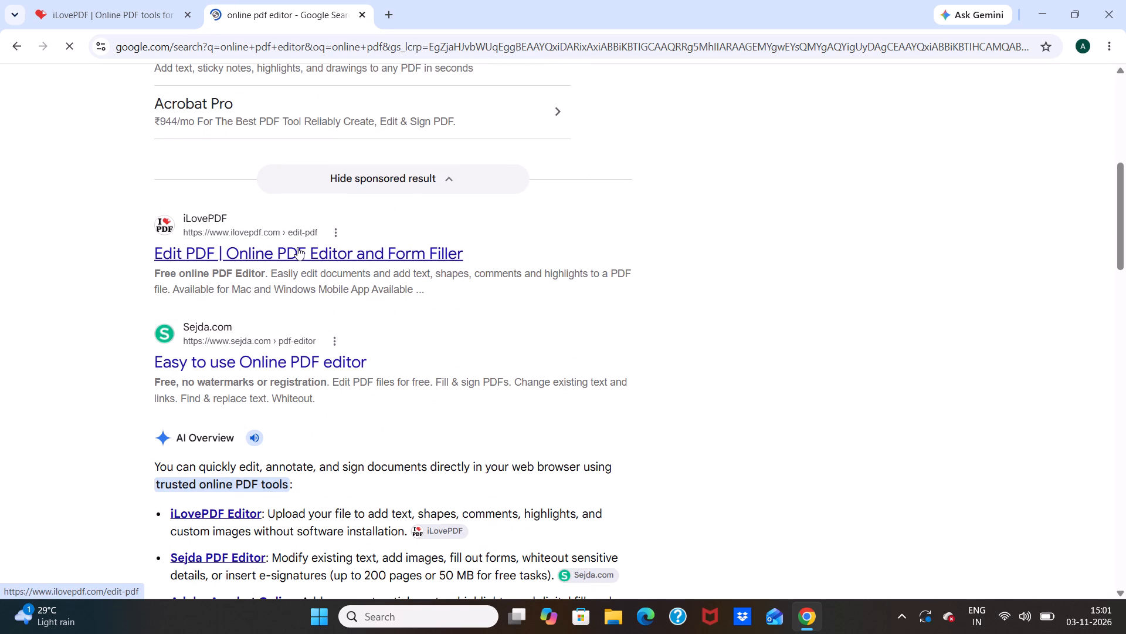
click(297, 247)
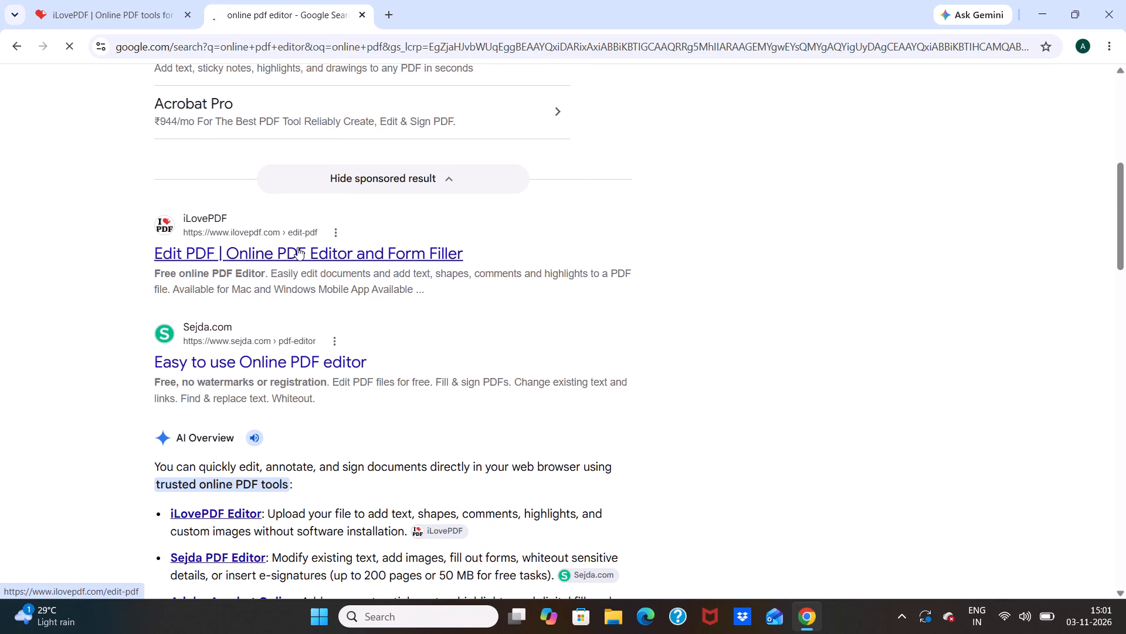
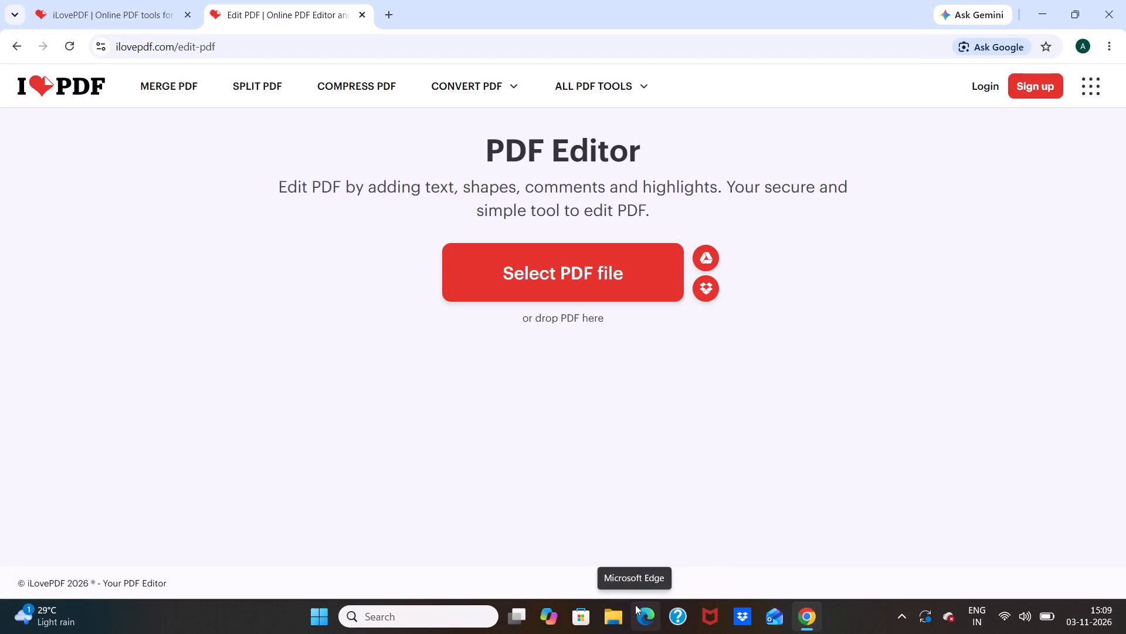
Minimize the browser window to show the desktop.
scroll(503, 458, up, 1)
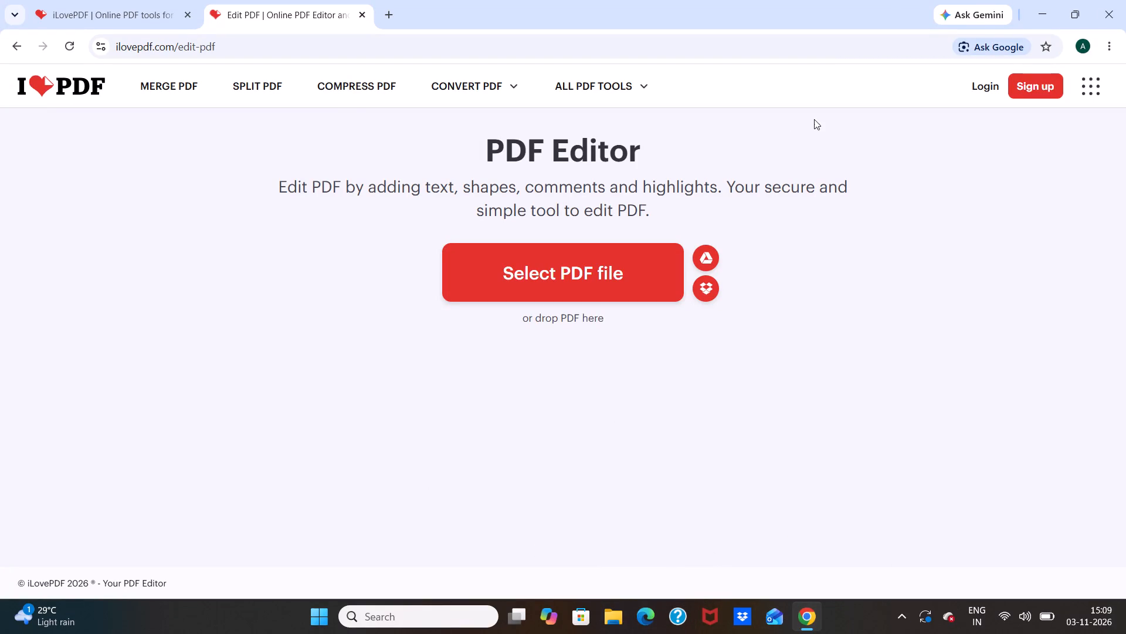
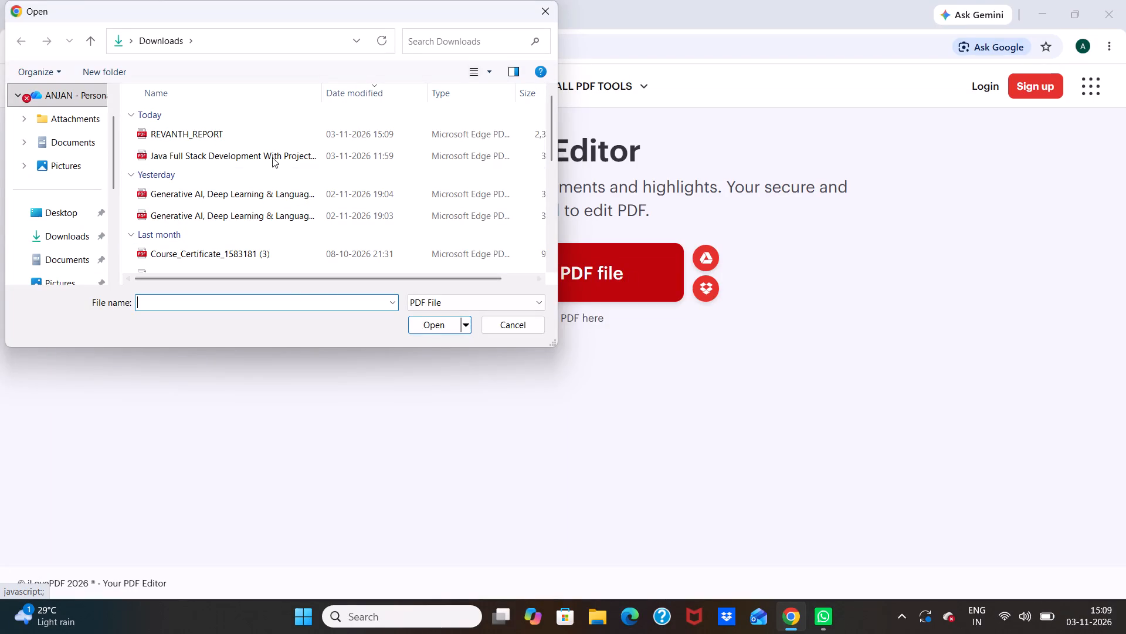
Load the PDF file REVANTH_REPORT from the Downloads folder into the online PDF editor.
click(276, 129)
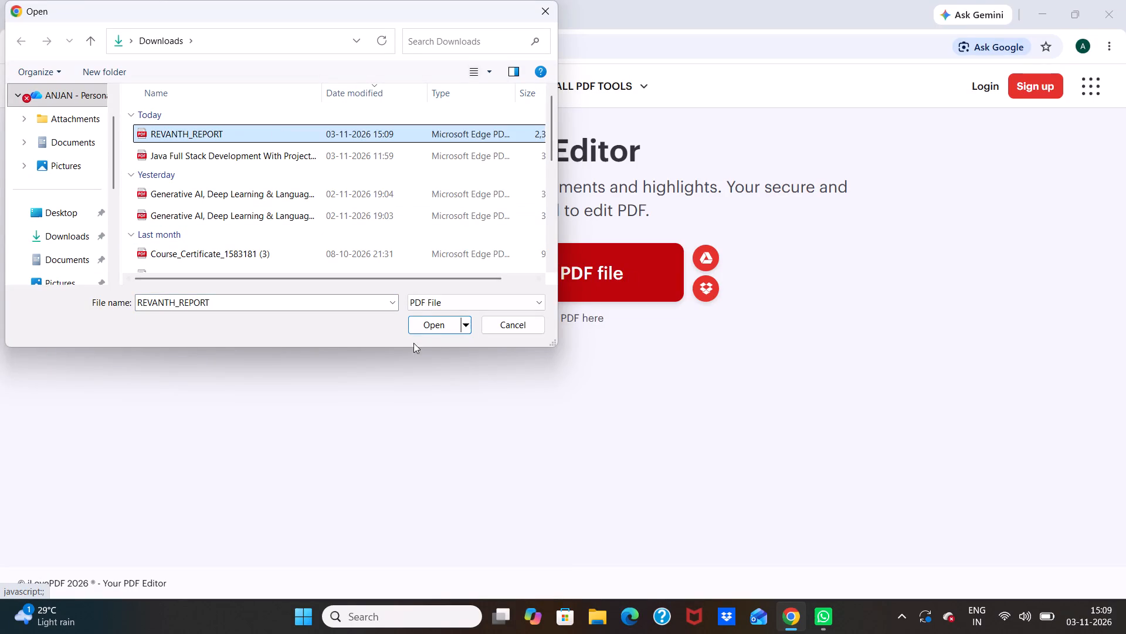
double_click(355, 140)
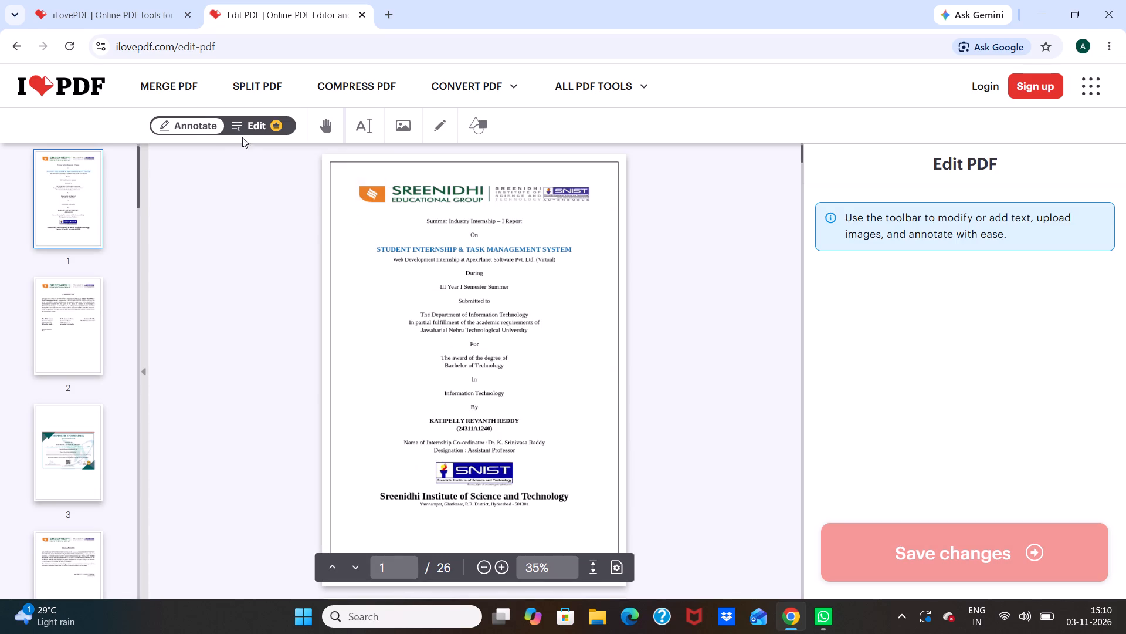
Switch the internship report PDF from annotation mode to Edit mode.
click(205, 119)
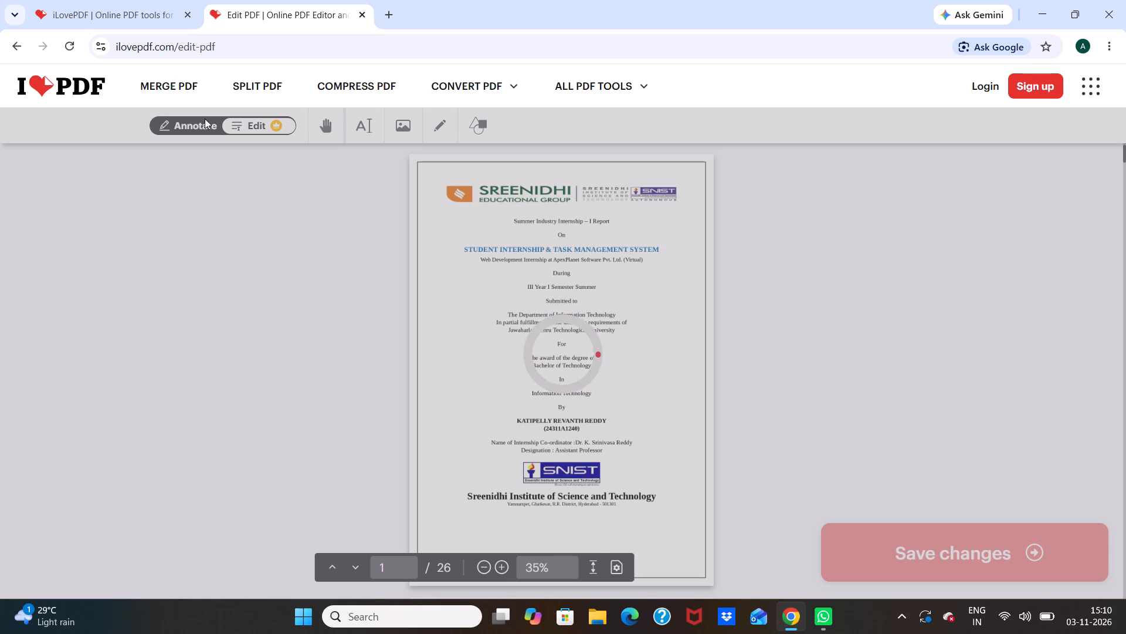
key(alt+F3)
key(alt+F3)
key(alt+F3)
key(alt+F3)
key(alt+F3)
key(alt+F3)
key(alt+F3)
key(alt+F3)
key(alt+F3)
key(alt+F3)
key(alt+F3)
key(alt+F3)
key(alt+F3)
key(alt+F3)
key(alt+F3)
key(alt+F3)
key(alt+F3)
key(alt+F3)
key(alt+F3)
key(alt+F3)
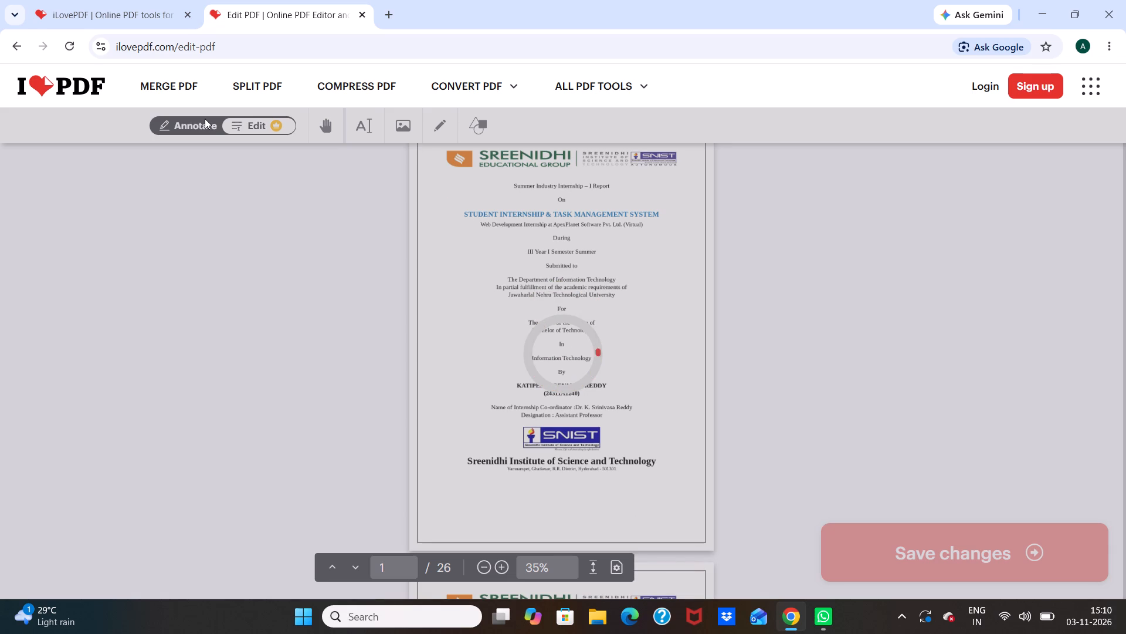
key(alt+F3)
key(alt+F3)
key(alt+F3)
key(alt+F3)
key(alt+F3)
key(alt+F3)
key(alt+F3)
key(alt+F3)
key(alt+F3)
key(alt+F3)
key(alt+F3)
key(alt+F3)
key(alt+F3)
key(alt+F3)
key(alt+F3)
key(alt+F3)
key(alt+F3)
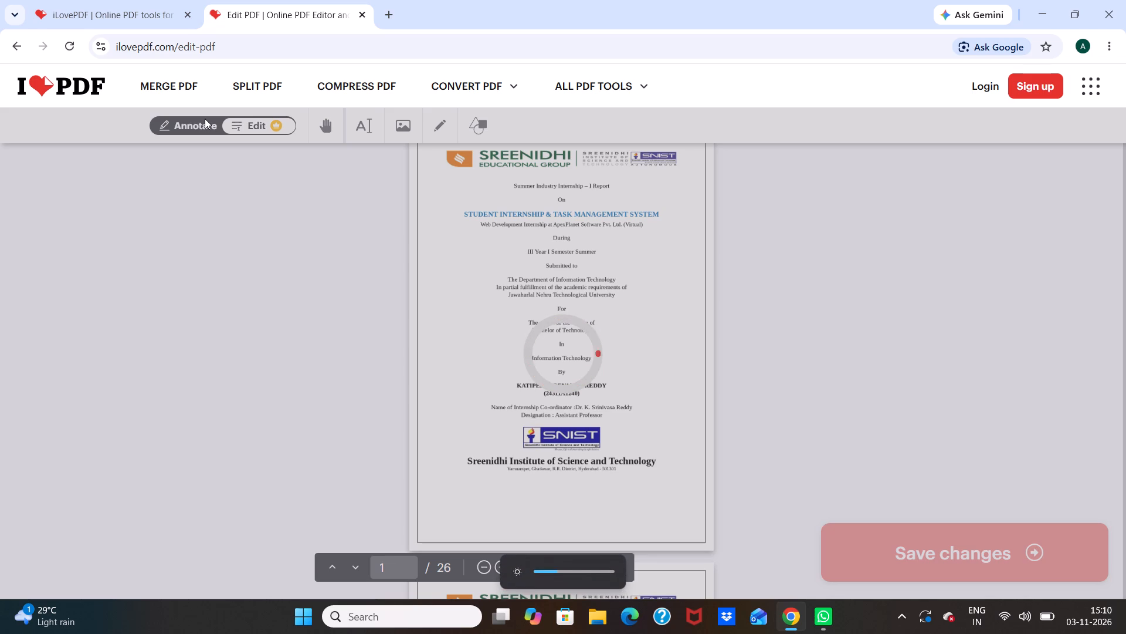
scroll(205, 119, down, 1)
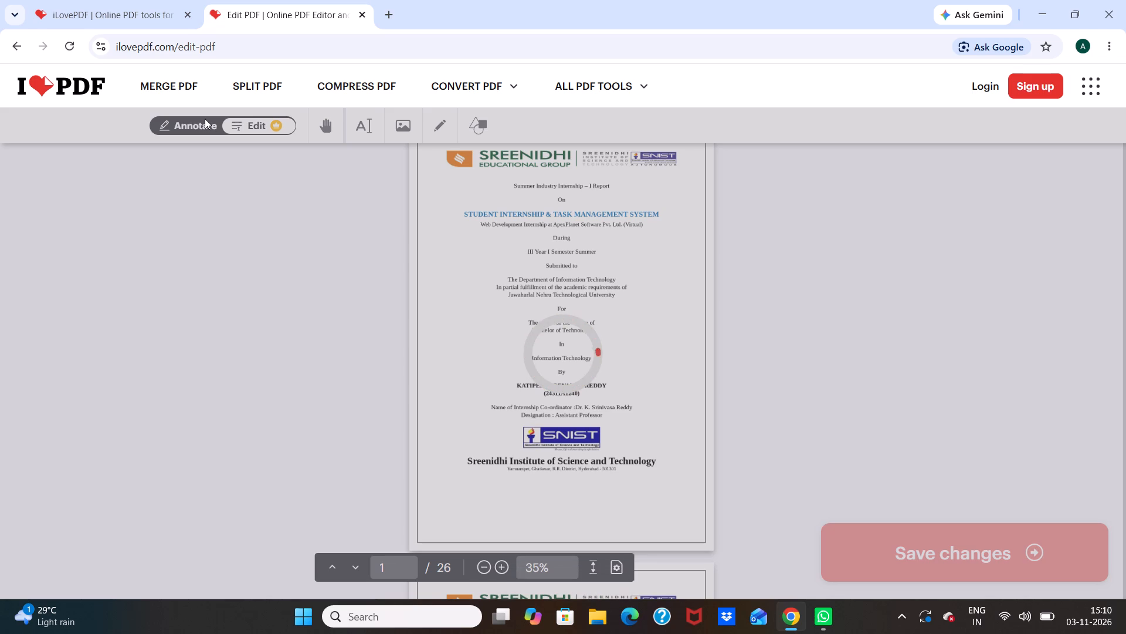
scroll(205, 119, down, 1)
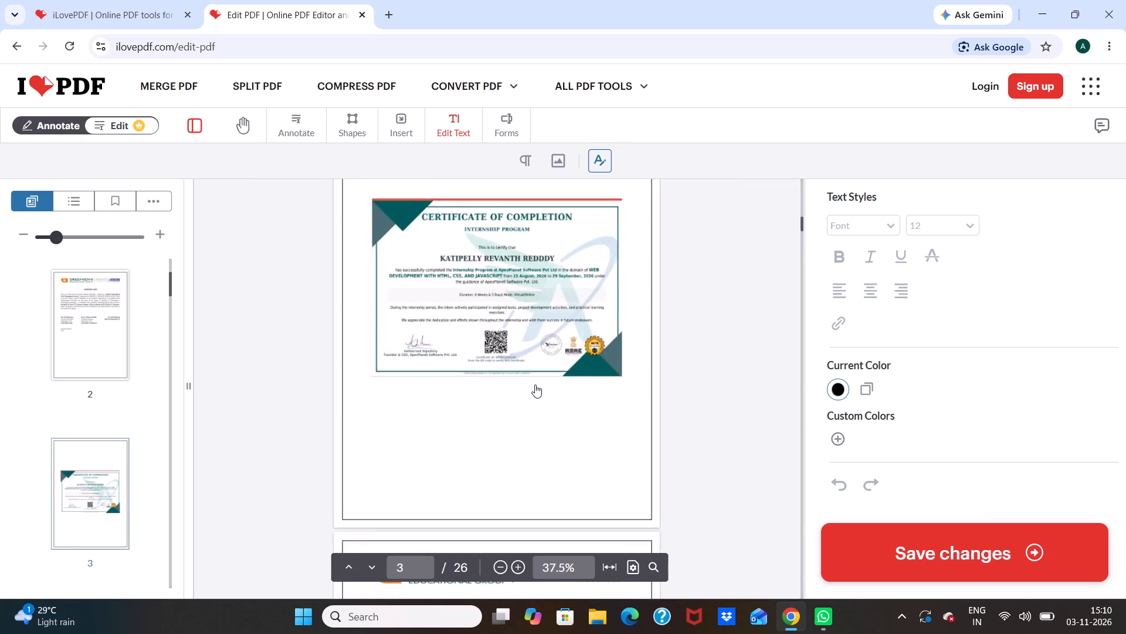
Delete the "Designation :" label before "Assistant Professor" on the cover page.
scroll(535, 385, up, 6)
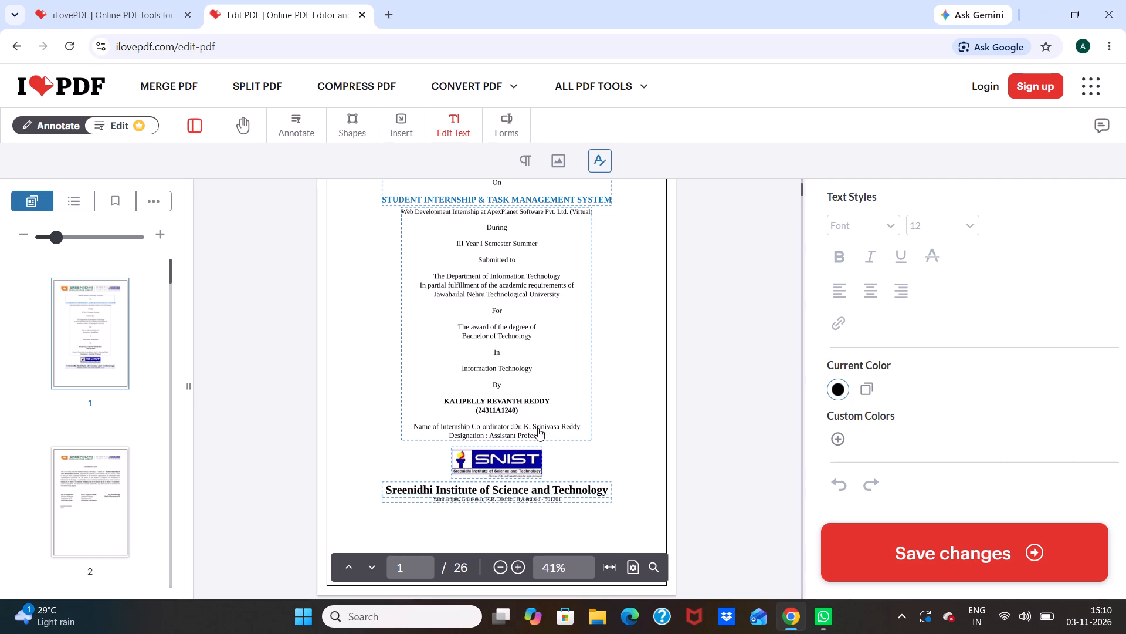
double_click(495, 430)
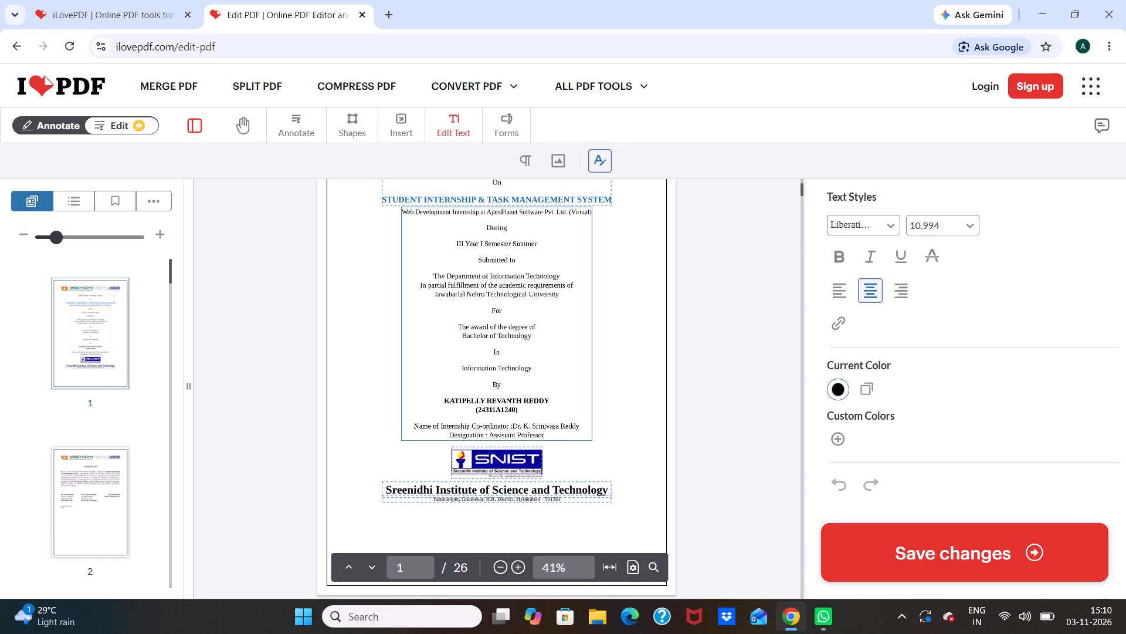
double_click(489, 434)
click(489, 434)
key(BackSpace)
key(BackSpace)
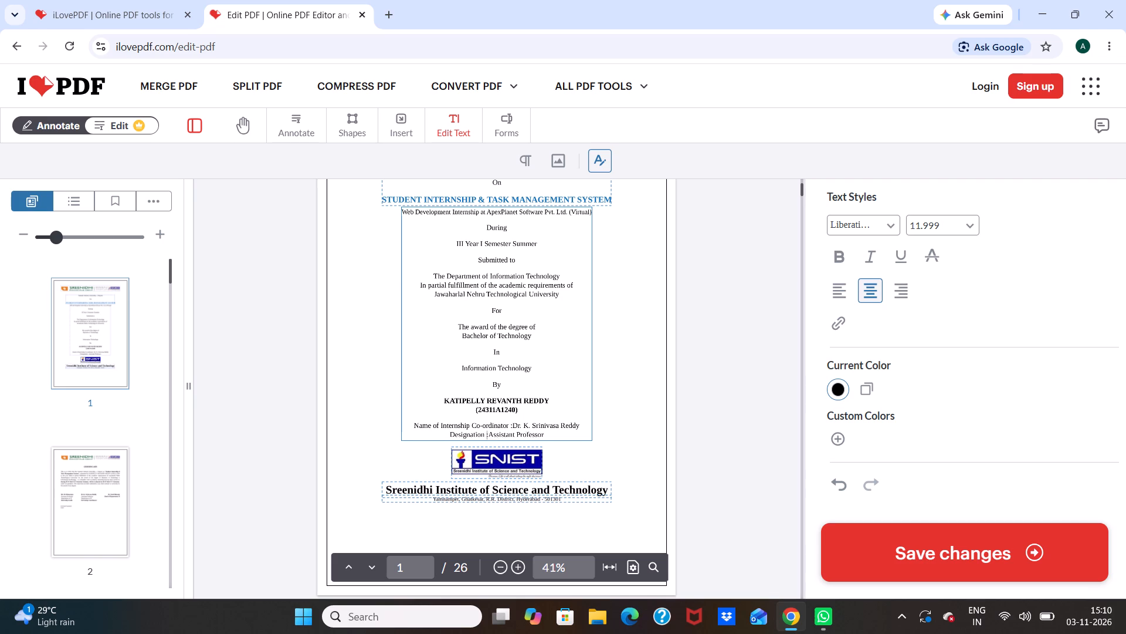
key(BackSpace)
key(BackSpace)
key(BackSpace)
key(BackSpace)
key(BackSpace)
key(BackSpace)
key(BackSpace)
key(BackSpace)
key(BackSpace)
key(BackSpace)
key(BackSpace)
key(BackSpace)
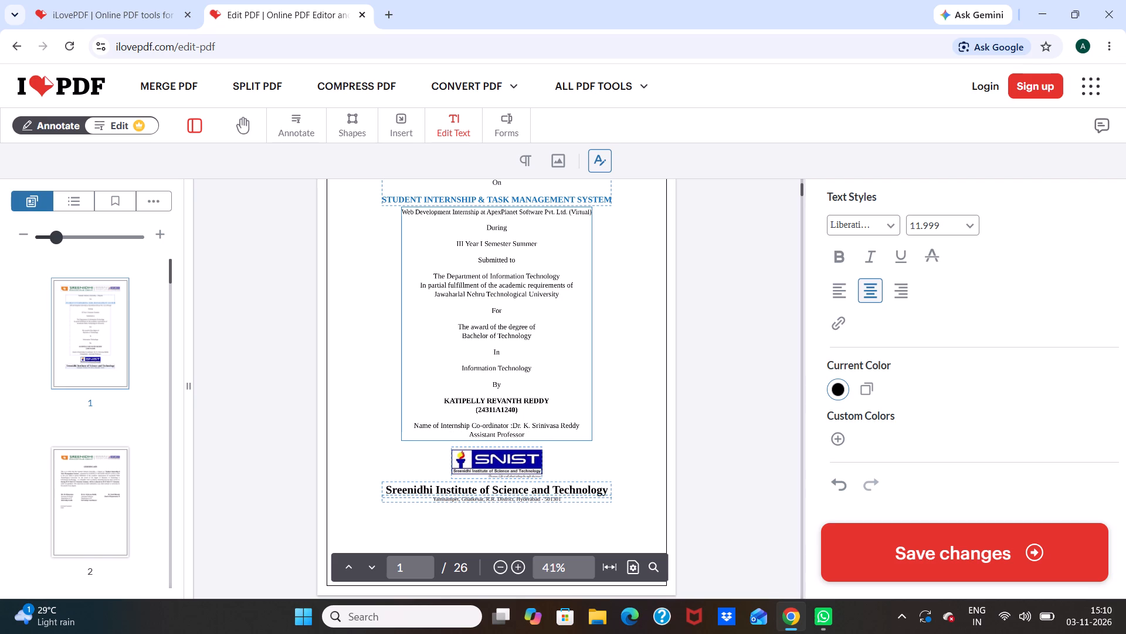
Replace the internship co-ordinator's name on the cover page with the new name titled "Mr.", keeping "Assistant Professor" on its own line.
click(579, 426)
key(BackSpace)
key(BackSpace)
key(BackSpace)
key(BackSpace)
key(BackSpace)
key(BackSpace)
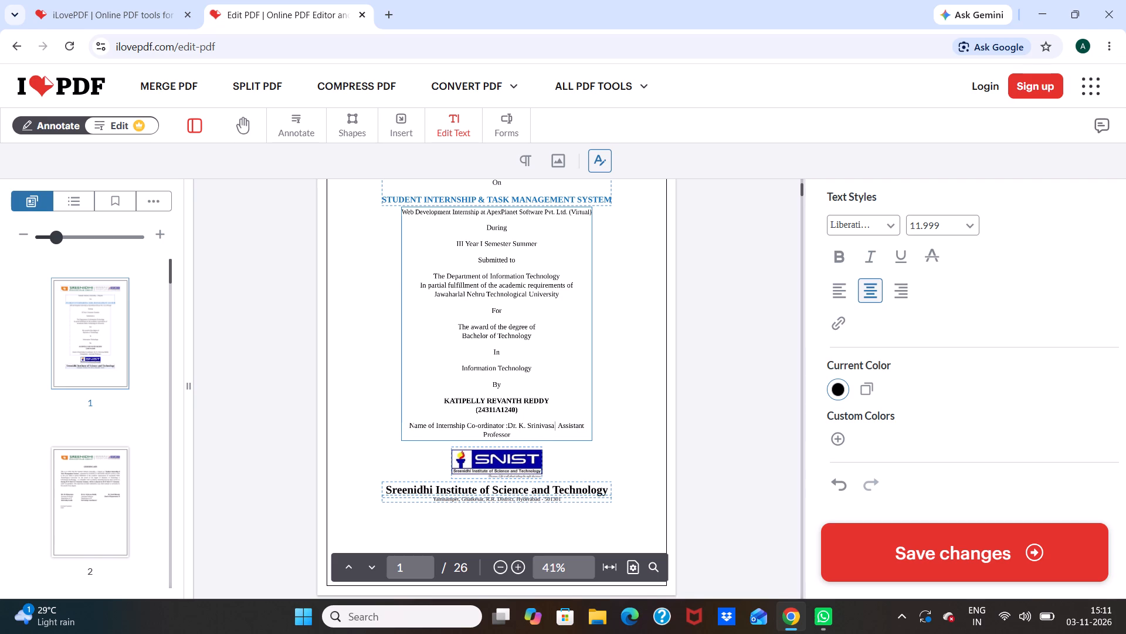
key(BackSpace)
key(BackSpace)
key(BackSpace)
key(BackSpace)
key(BackSpace)
key(BackSpace)
key(BackSpace)
key(BackSpace)
key(BackSpace)
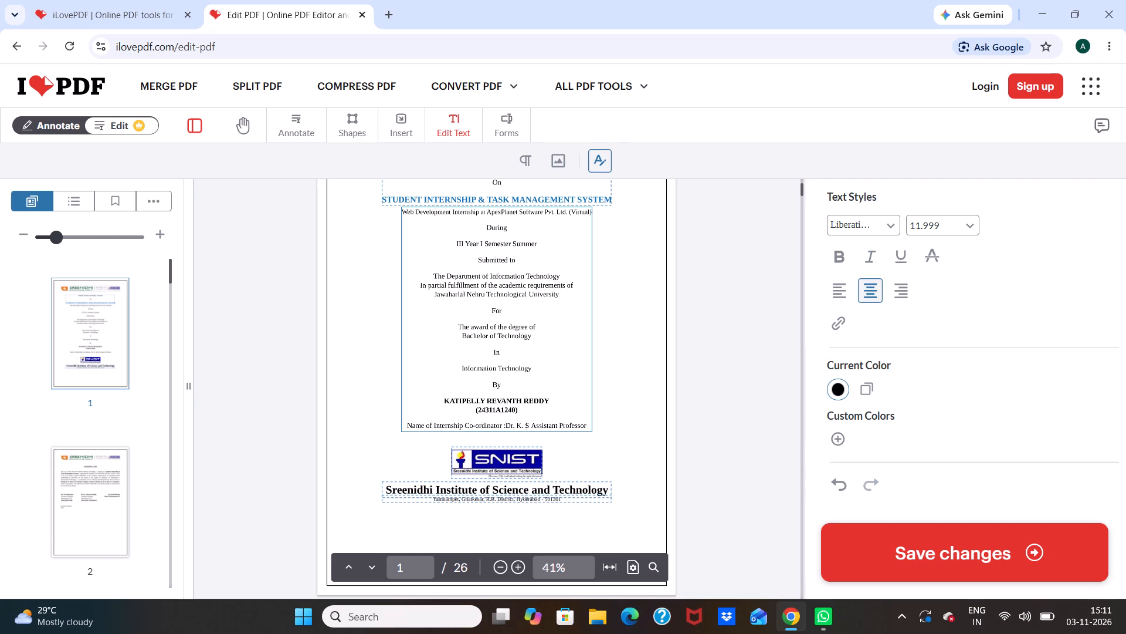
key(BackSpace)
key(BackSpace)
key(BackSpace)
key(BackSpace)
key(BackSpace)
key(BackSpace)
key(BackSpace)
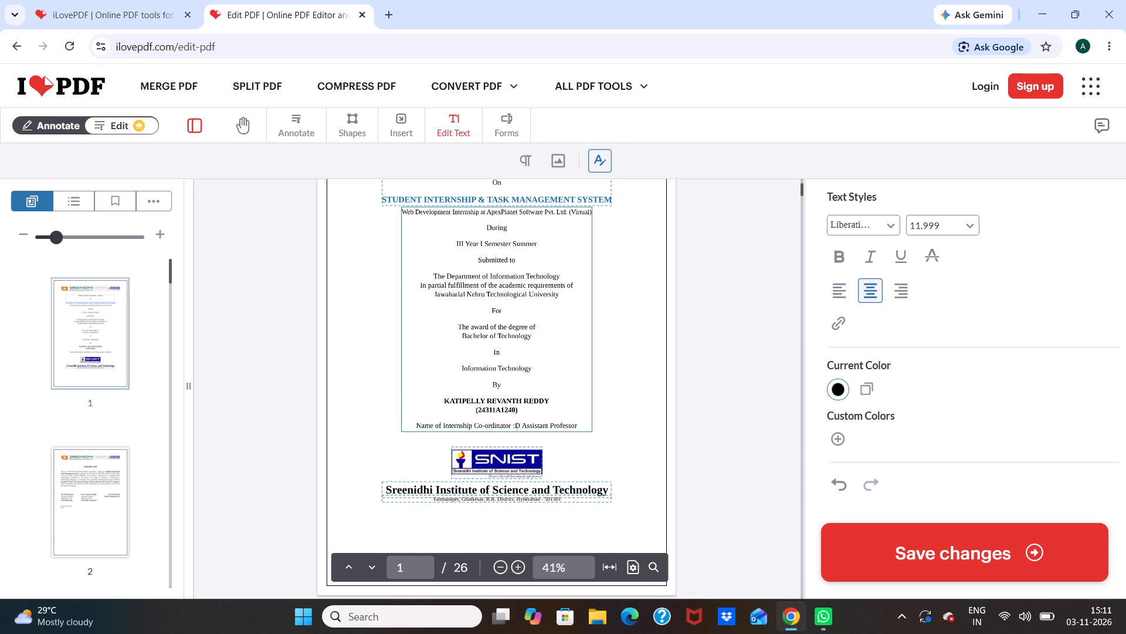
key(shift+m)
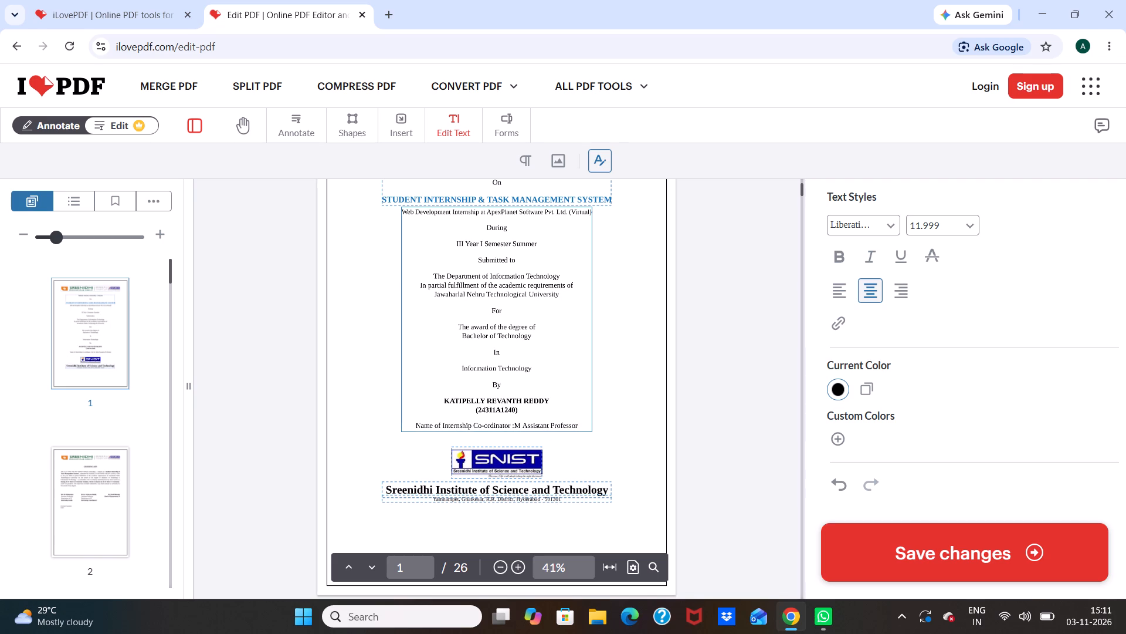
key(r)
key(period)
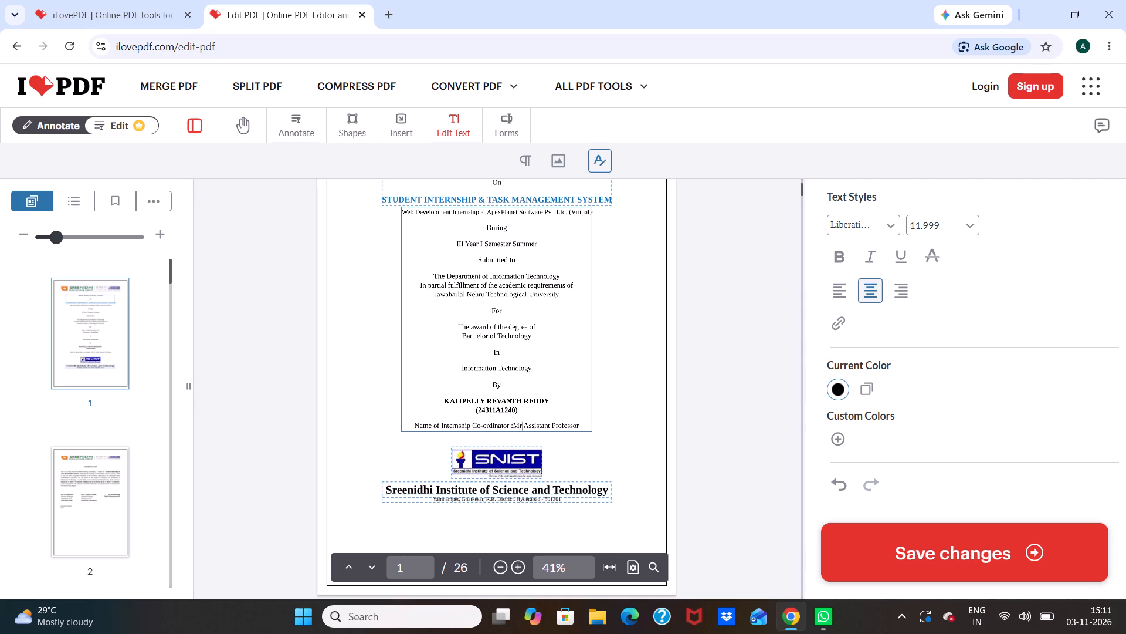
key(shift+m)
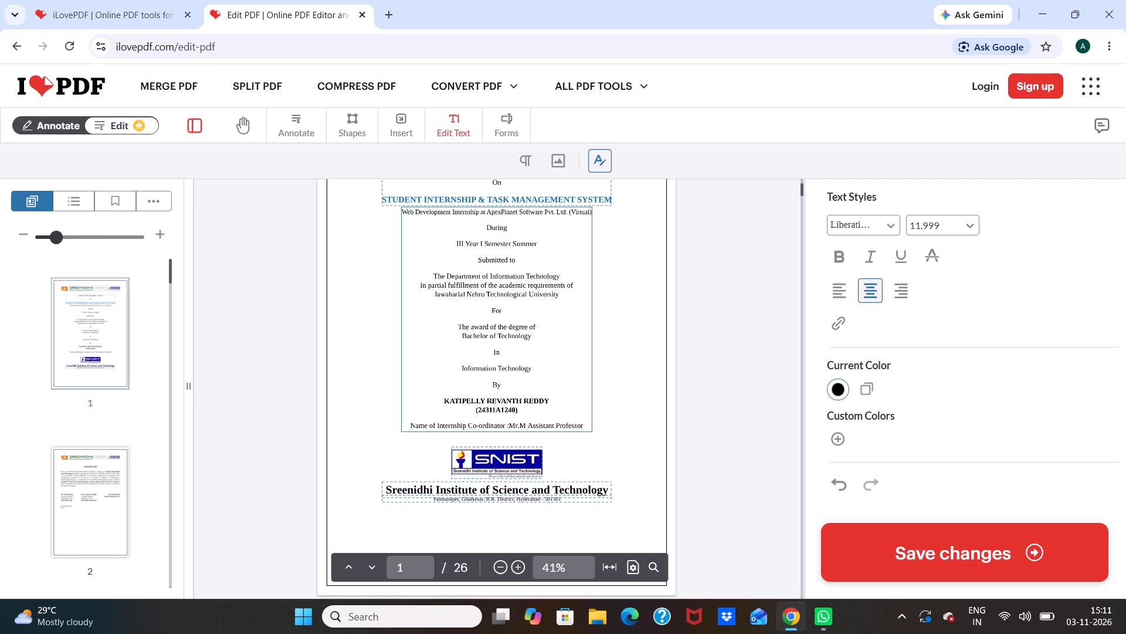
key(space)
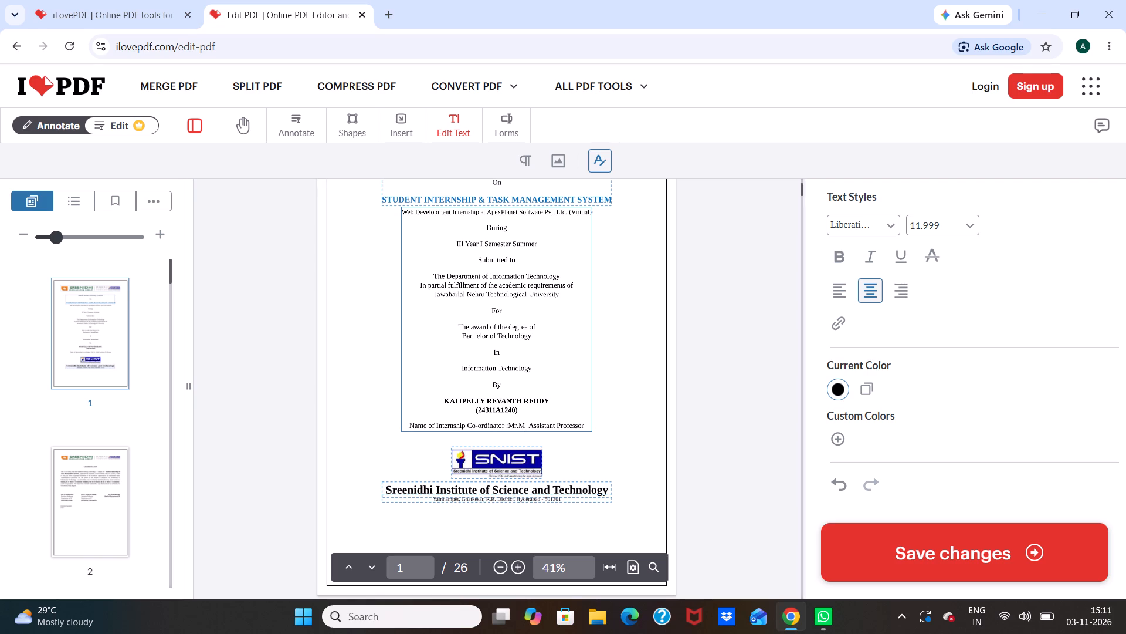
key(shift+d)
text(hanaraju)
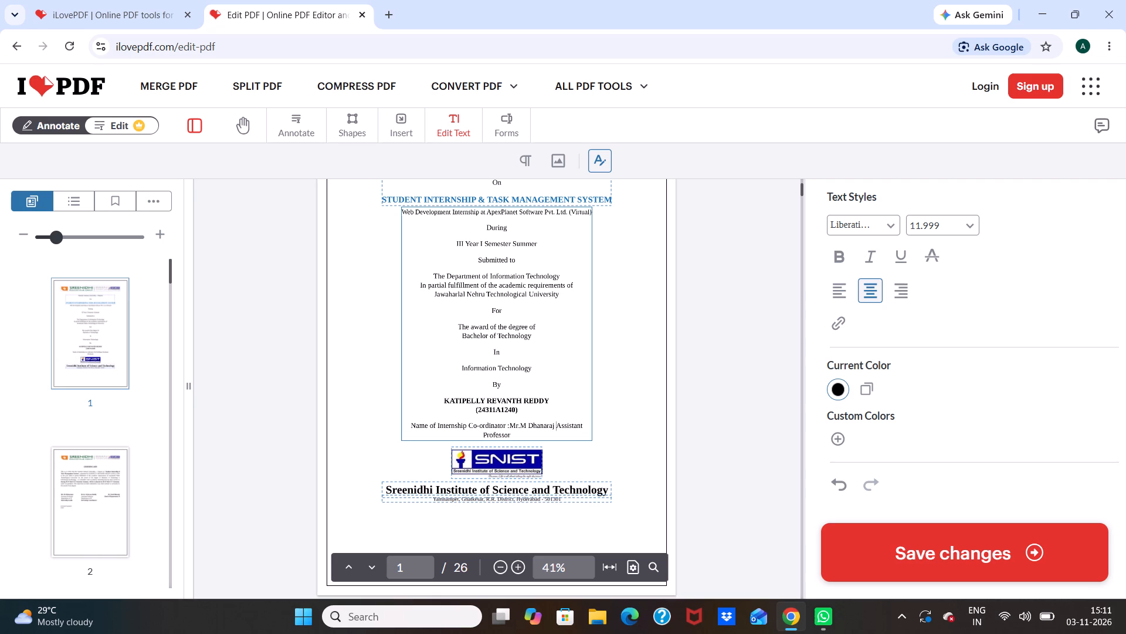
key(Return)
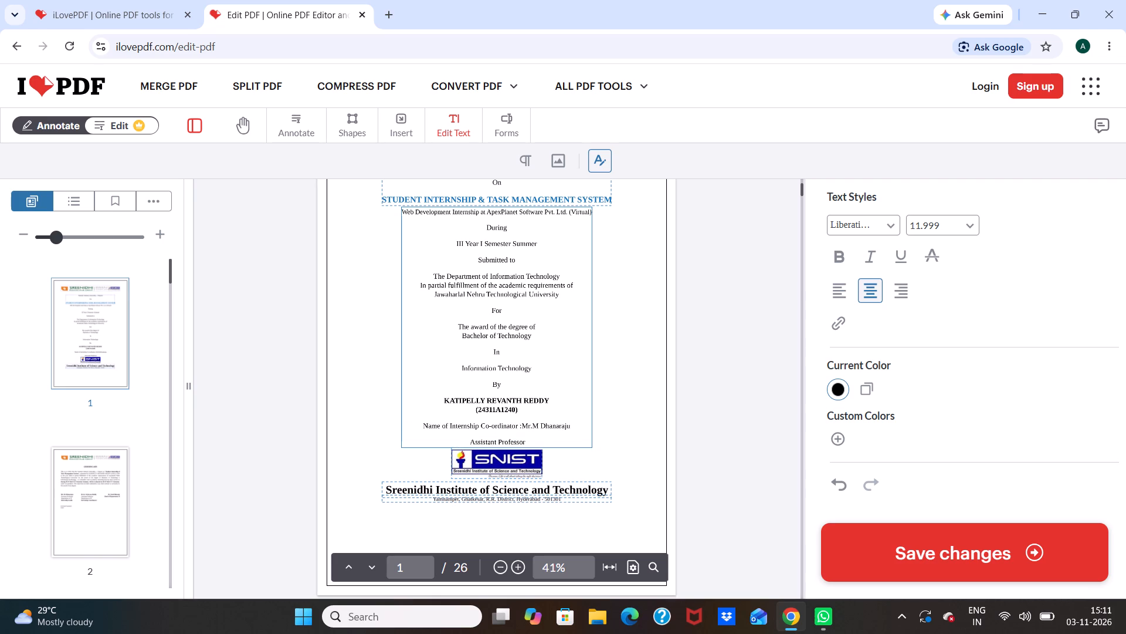
Replace the "Name of Internship Co-ordinator :" label with "Under the Guidanace of" on its own line above the new name.
click(521, 425)
key(BackSpace)
key(BackSpace)
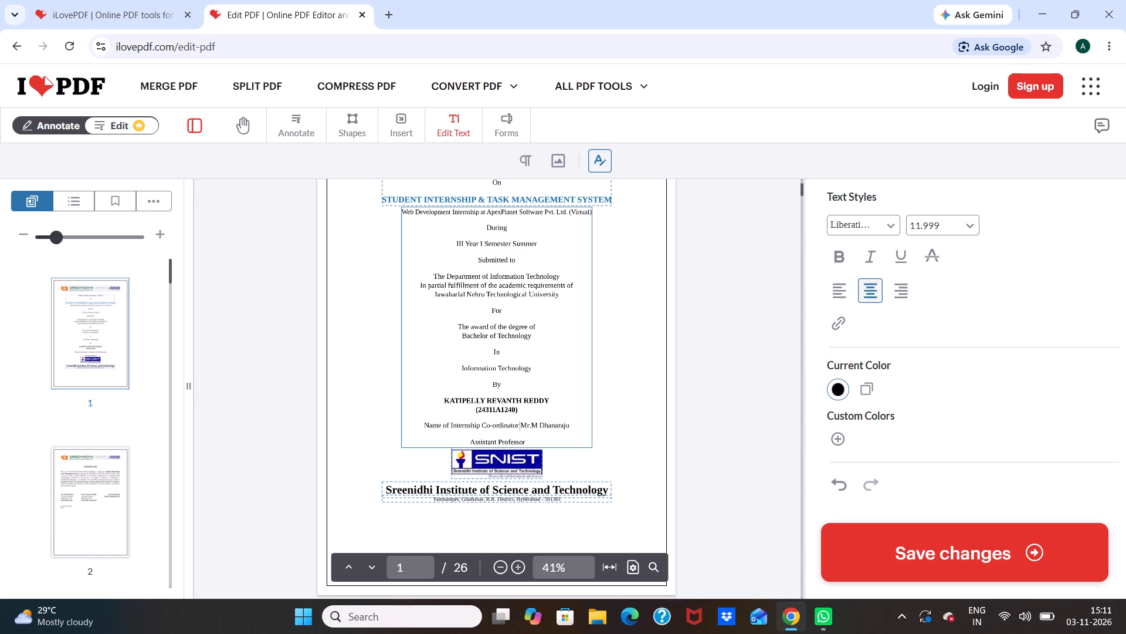
key(BackSpace)
key(BackSpace)
key(BackSpace)
key(BackSpace)
key(BackSpace)
key(BackSpace)
key(BackSpace)
key(BackSpace)
key(BackSpace)
key(BackSpace)
key(BackSpace)
key(BackSpace)
key(BackSpace)
key(BackSpace)
key(BackSpace)
key(BackSpace)
key(BackSpace)
key(BackSpace)
key(BackSpace)
key(BackSpace)
key(BackSpace)
key(BackSpace)
key(BackSpace)
key(BackSpace)
key(BackSpace)
key(BackSpace)
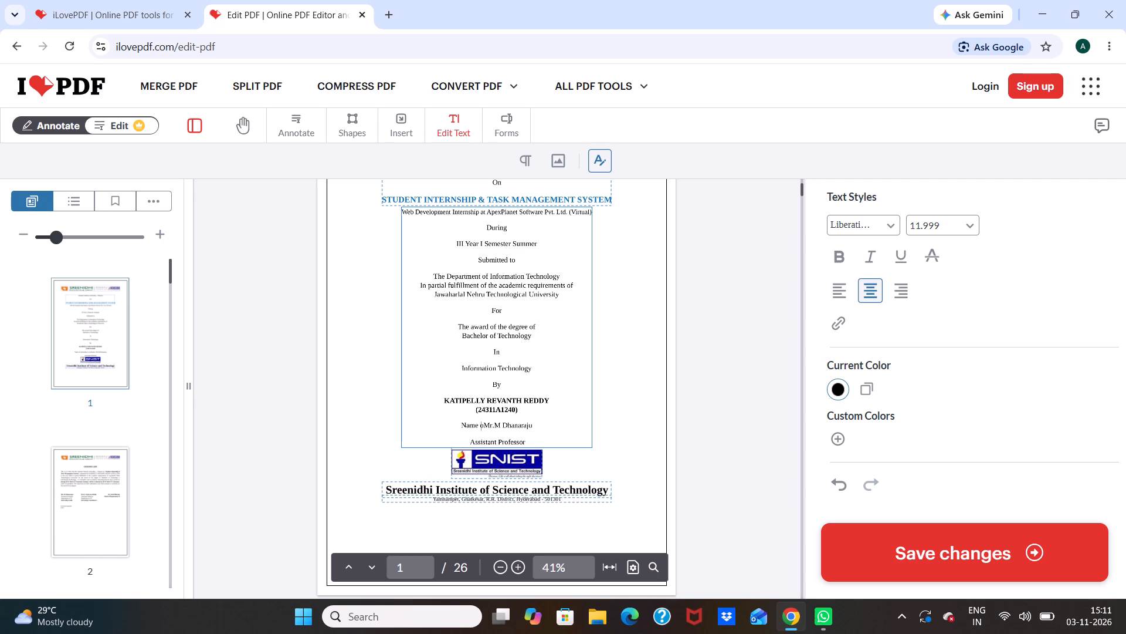
key(BackSpace)
key(BackSpace)
key(BackSpace)
key(BackSpace)
key(BackSpace)
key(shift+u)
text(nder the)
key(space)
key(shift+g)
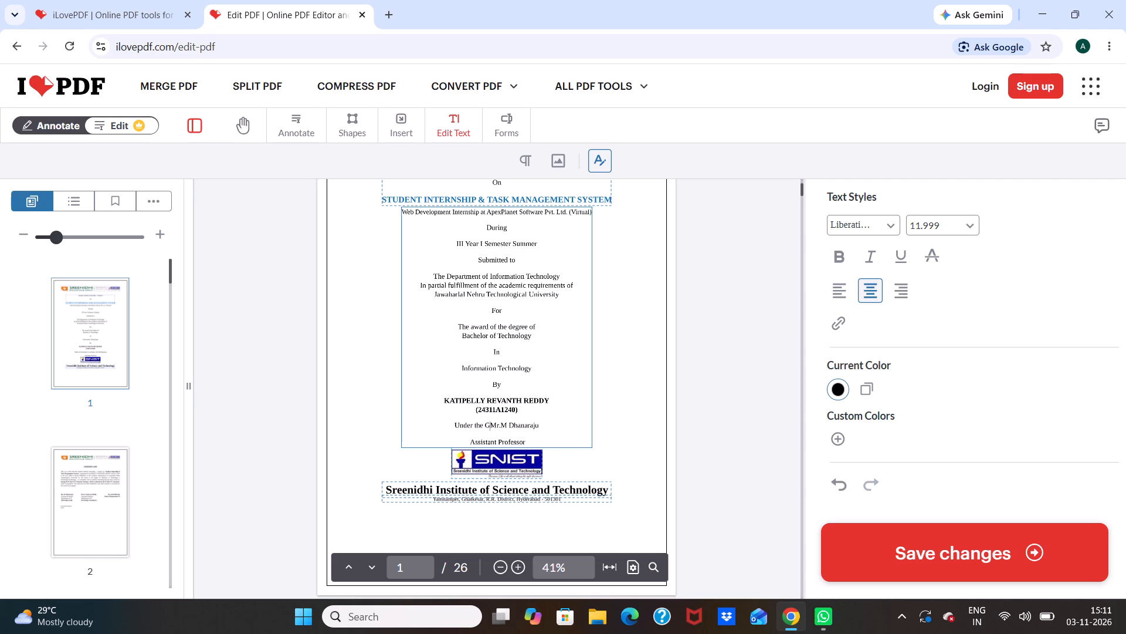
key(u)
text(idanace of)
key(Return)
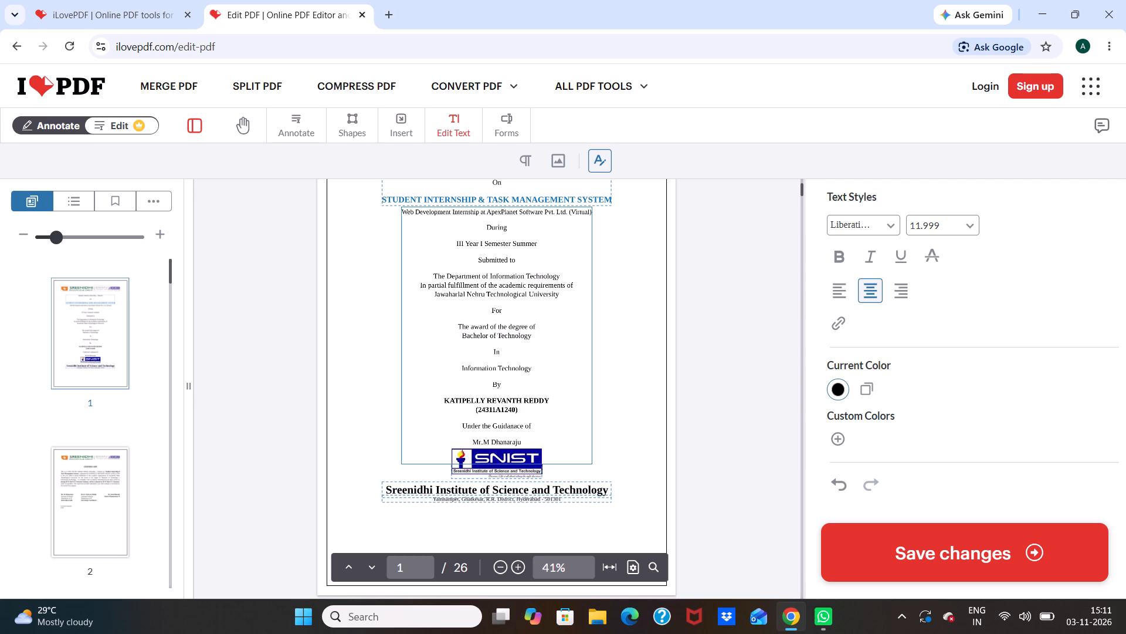
Make the guide's name under "Under the Guidanace of" bold and finish editing the cover page text block.
drag(472, 440, 527, 441)
drag(527, 441, 527, 441)
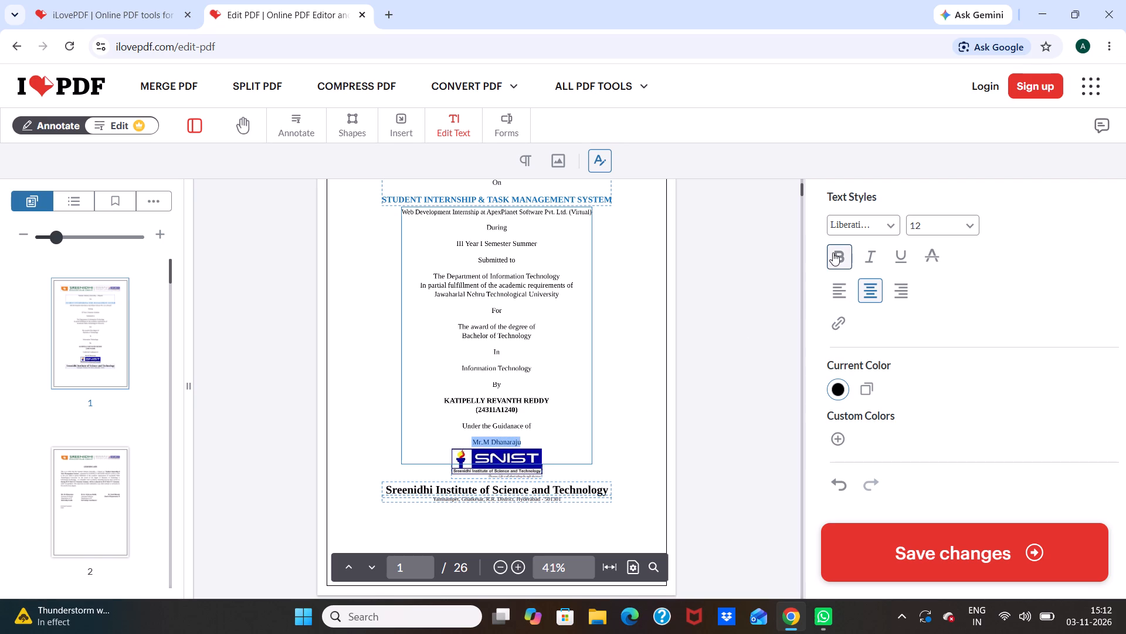
click(833, 252)
scroll(544, 350, down, 1)
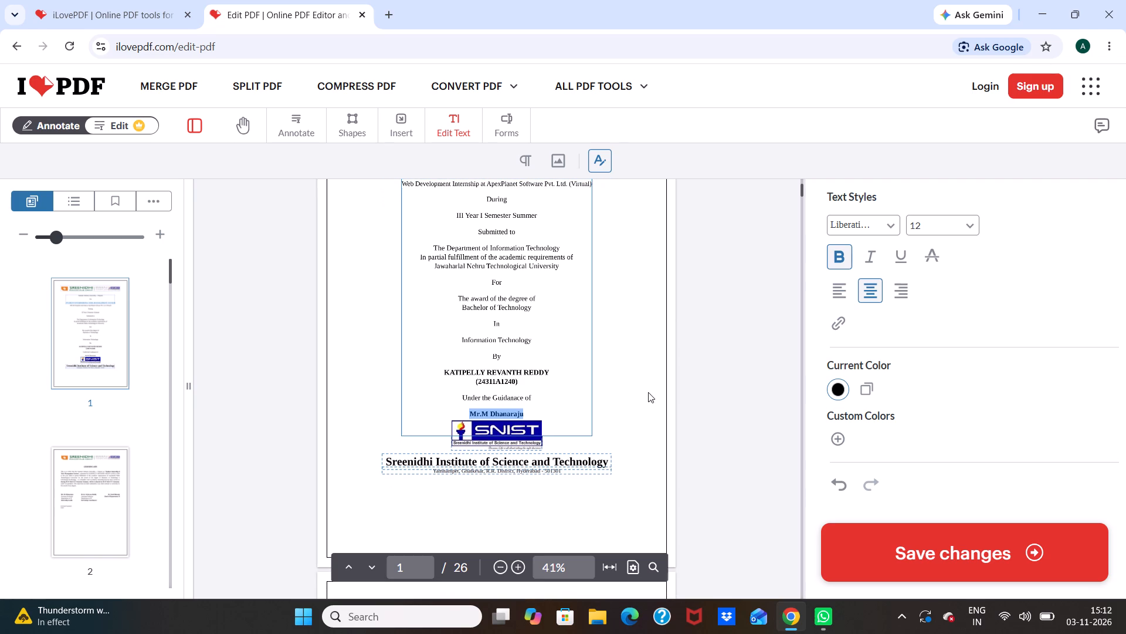
click(642, 400)
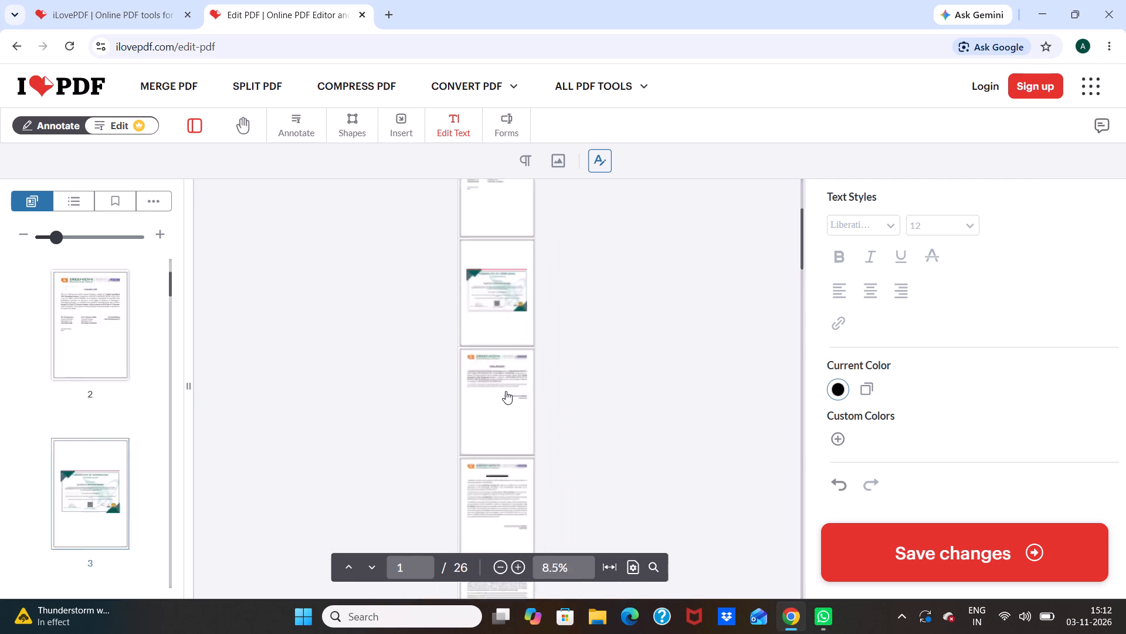
Move the cover page's main text block, which ends with the guide's name and "Assistant Professor", slightly down and left near the SNIST logo.
scroll(506, 391, up, 2)
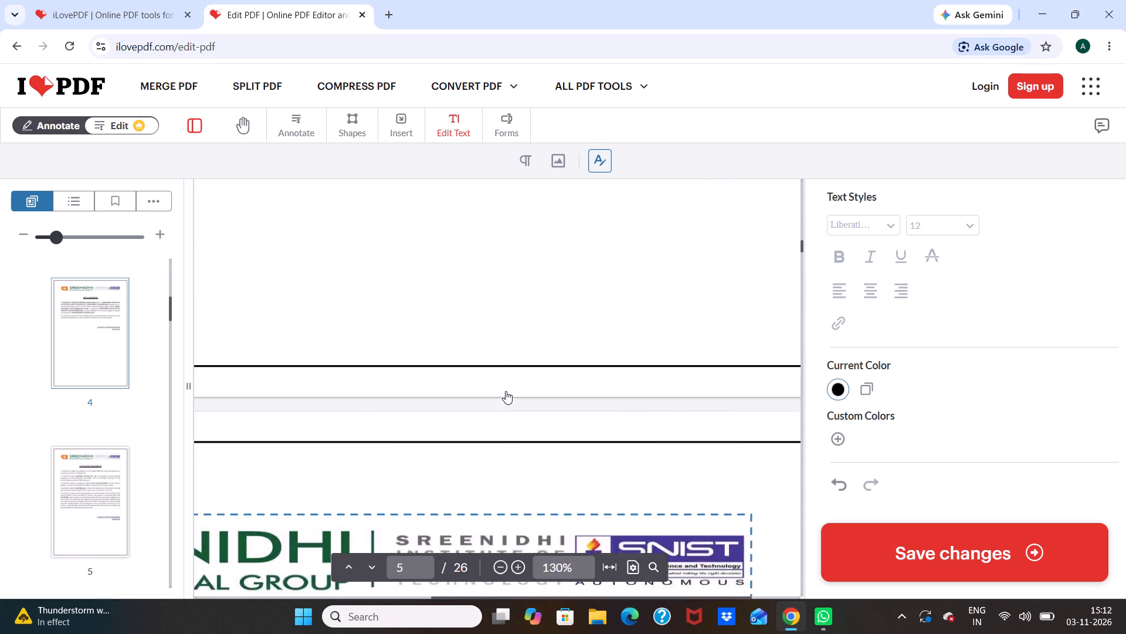
scroll(506, 391, up, 2)
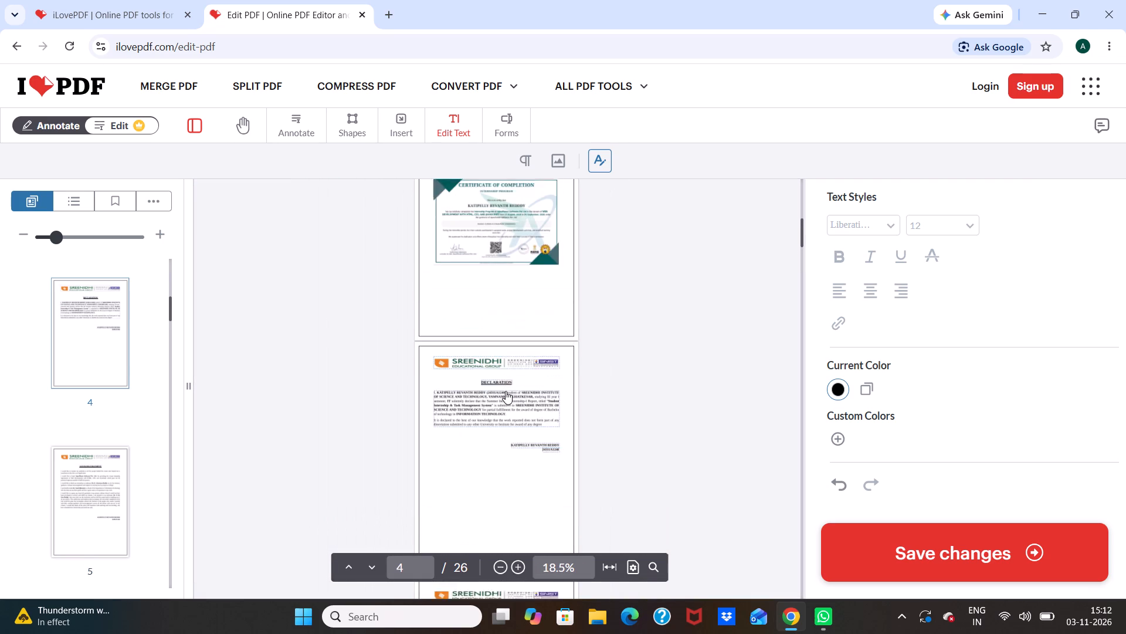
scroll(506, 391, up, 5)
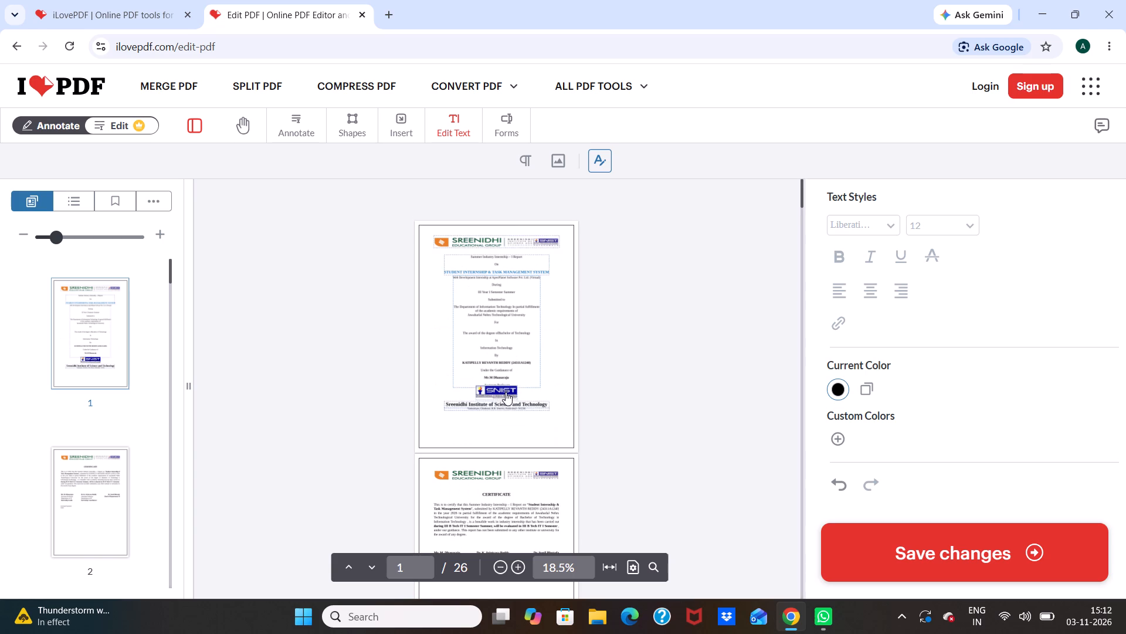
click(503, 386)
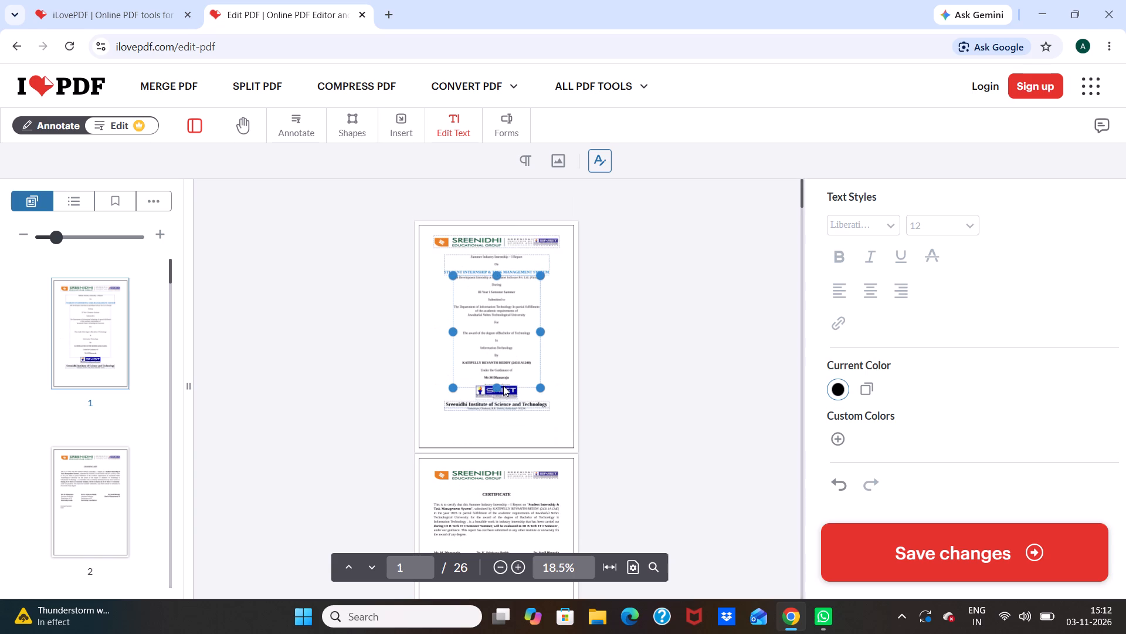
click(430, 437)
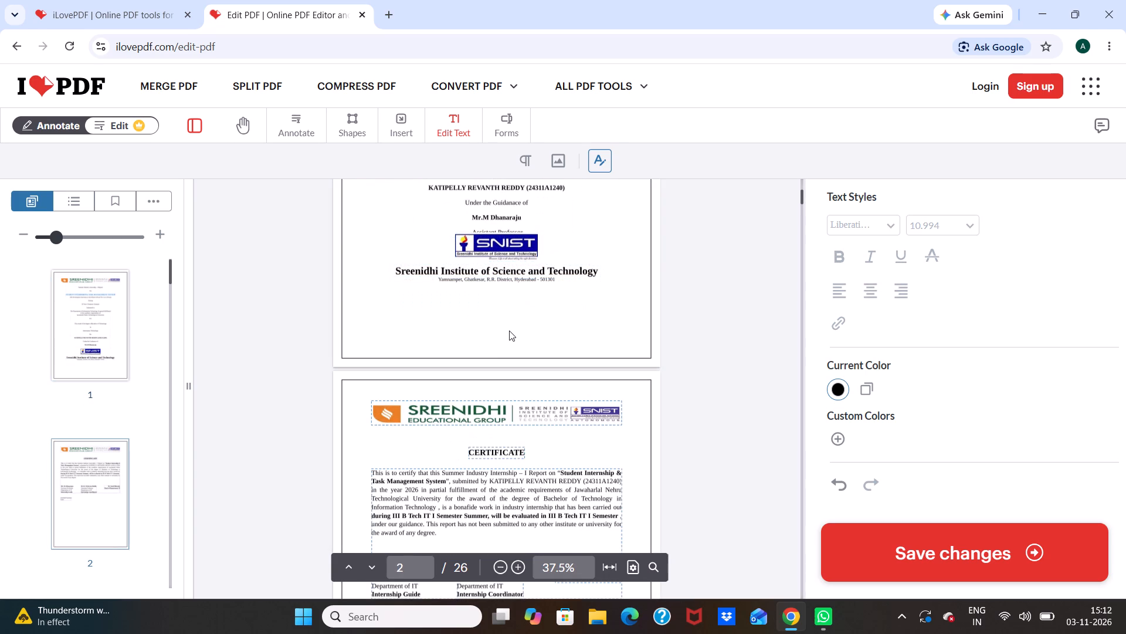
scroll(511, 329, up, 1)
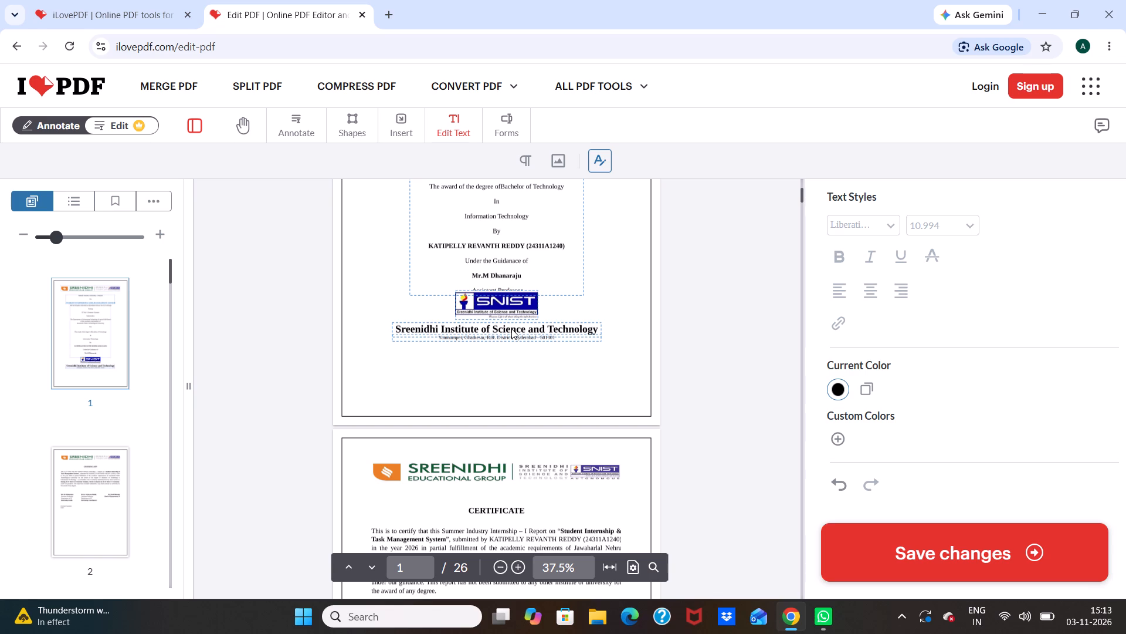
click(533, 284)
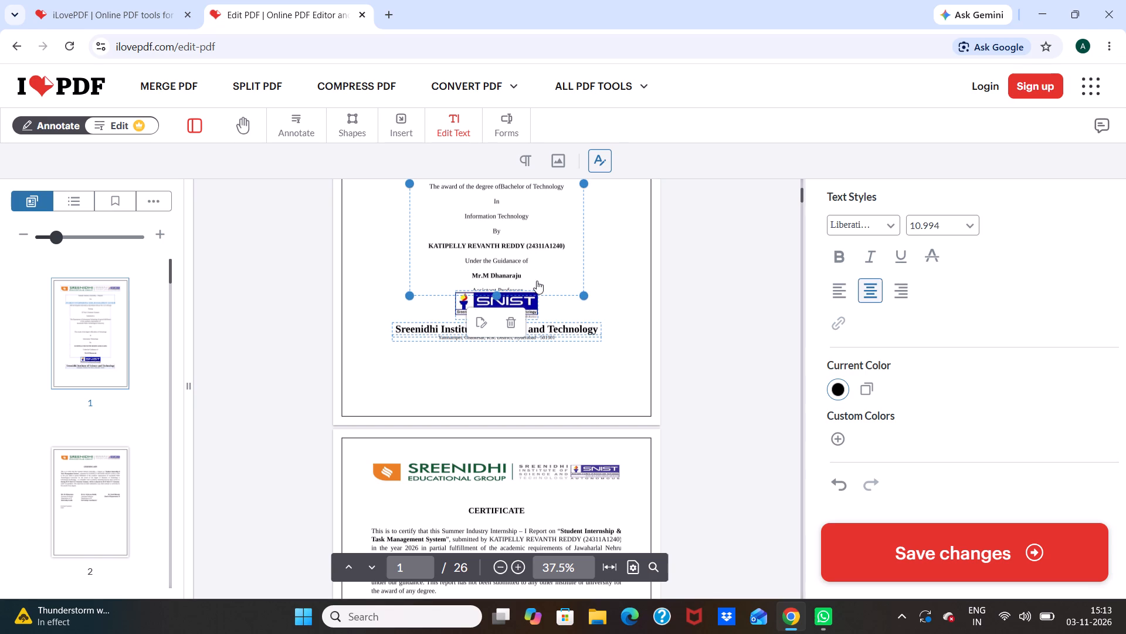
click(540, 276)
click(532, 279)
drag(548, 286, 540, 305)
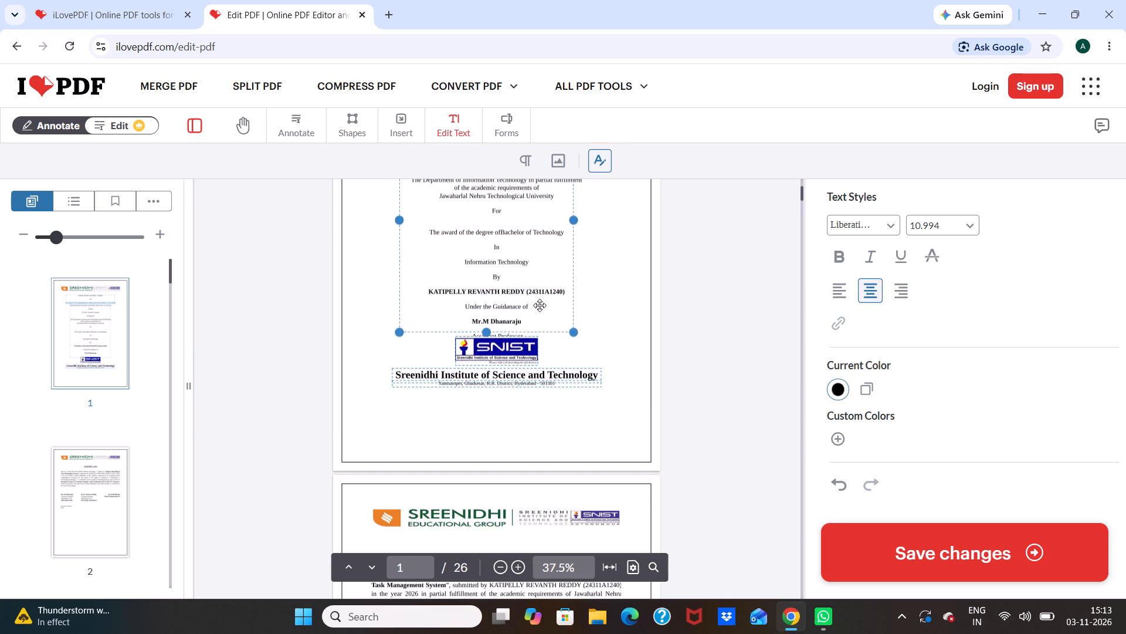
drag(540, 305, 543, 385)
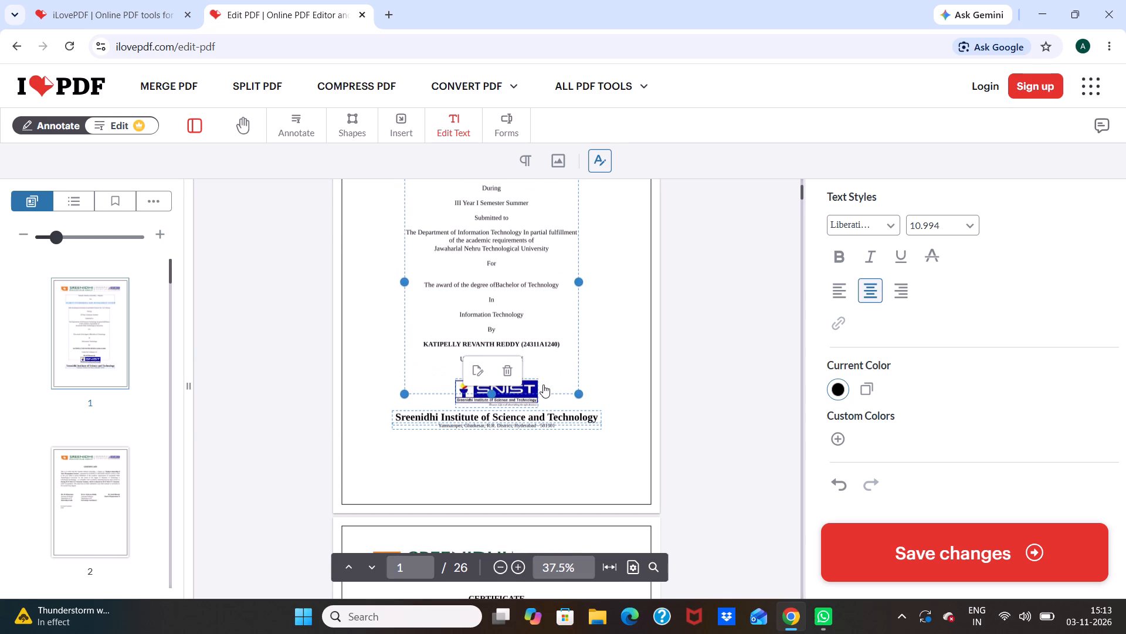
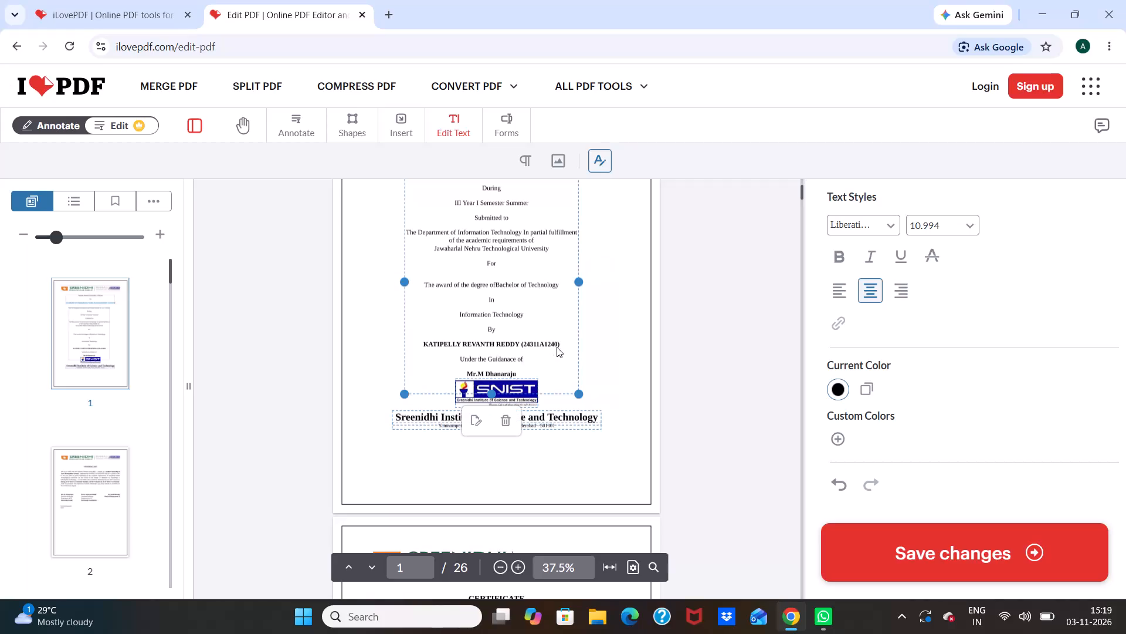
Reposition the cover page's main text block so it starts directly below the blue project title and ends just above the SNIST logo.
click(524, 387)
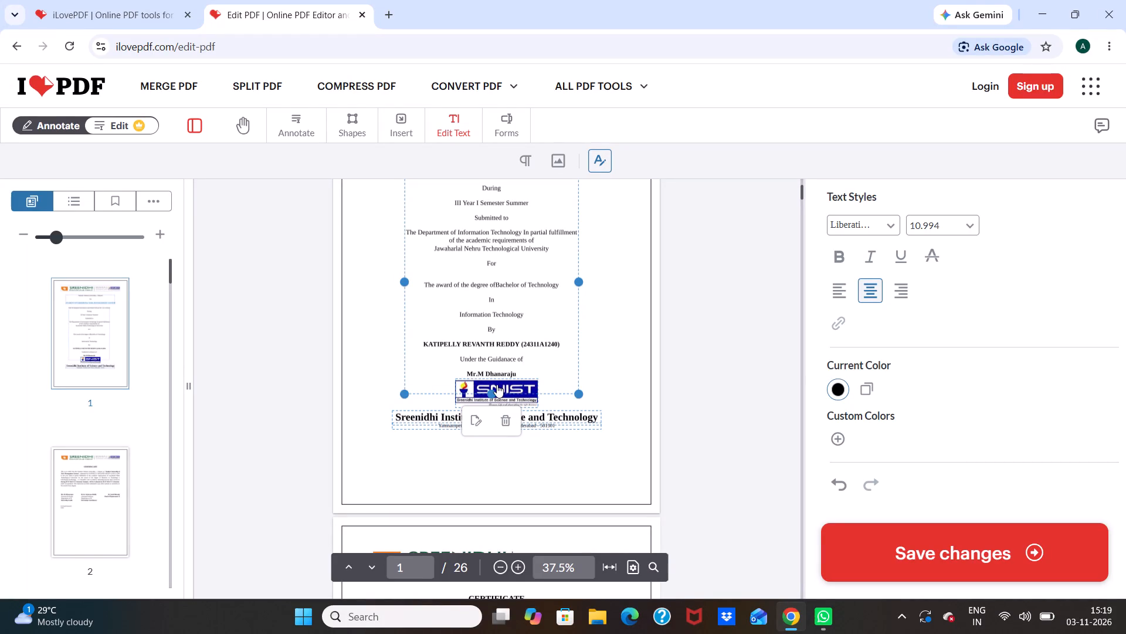
click(497, 385)
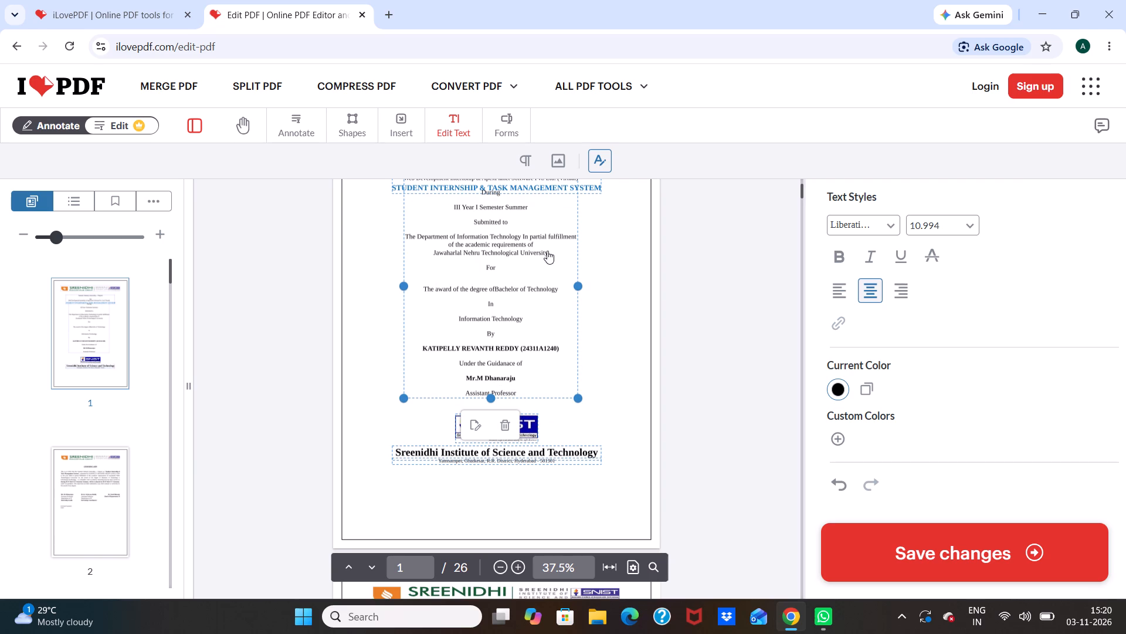
drag(525, 271, 525, 282)
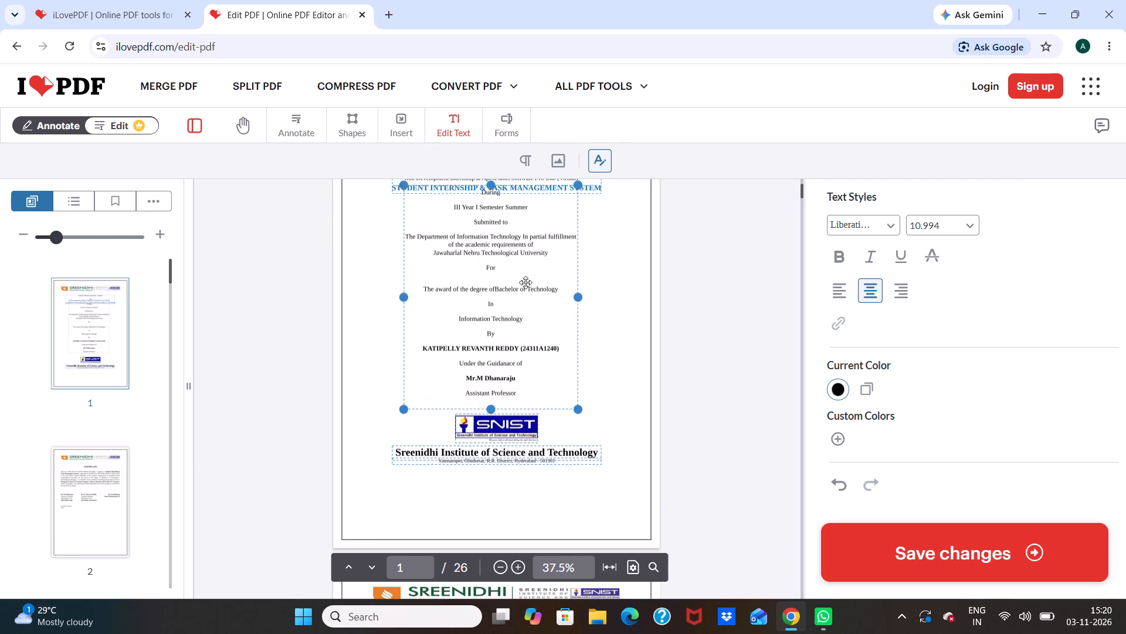
drag(525, 282, 525, 285)
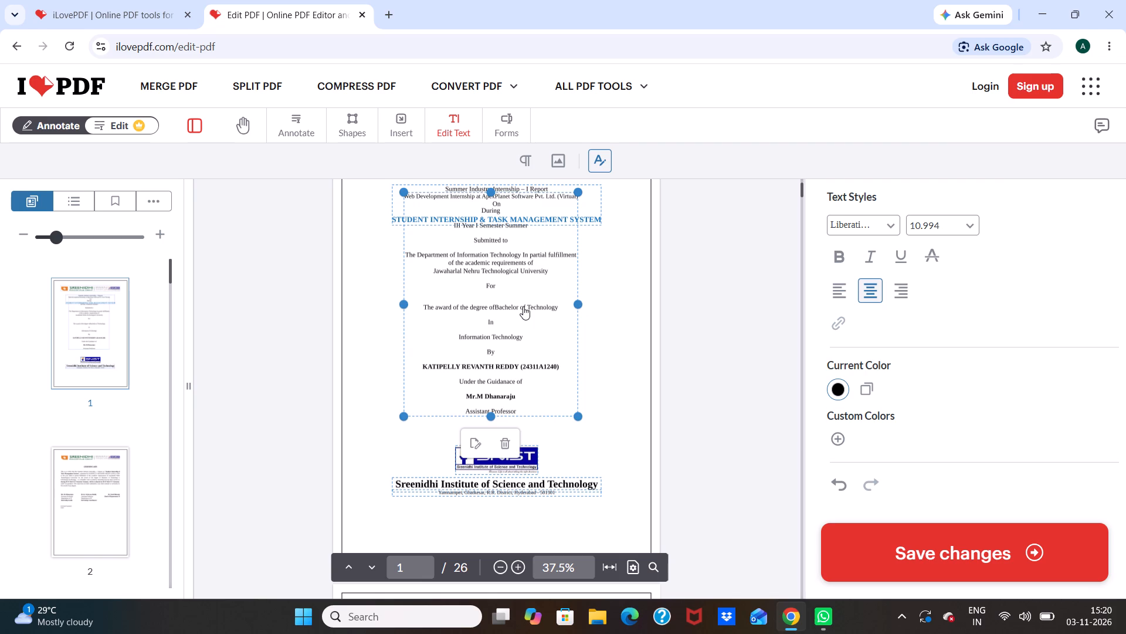
drag(523, 306, 525, 328)
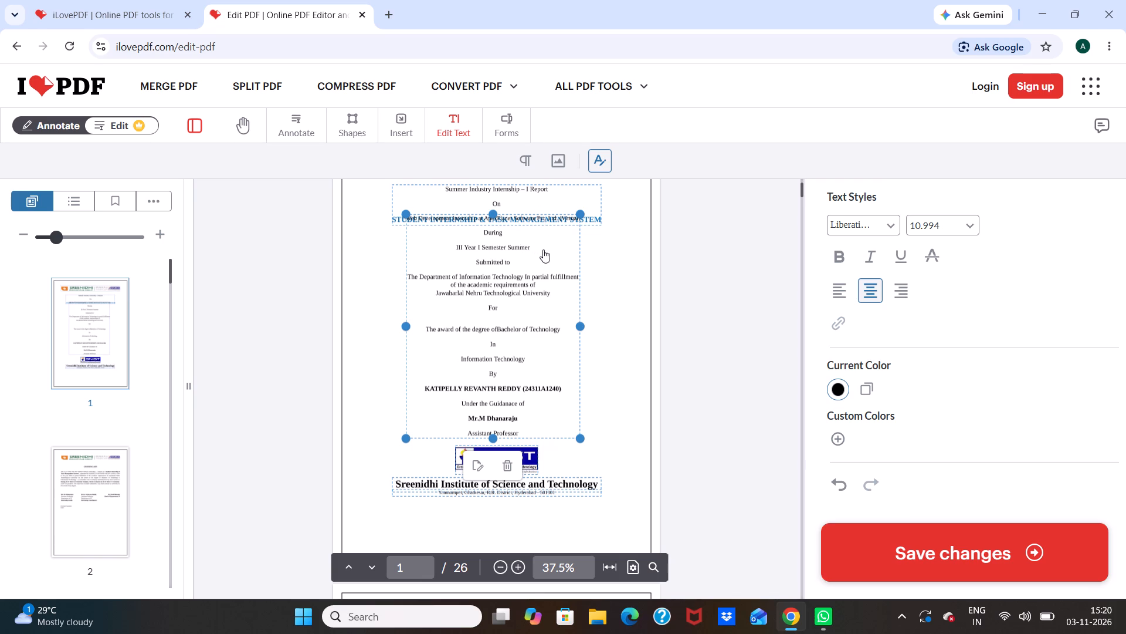
drag(544, 249, 546, 261)
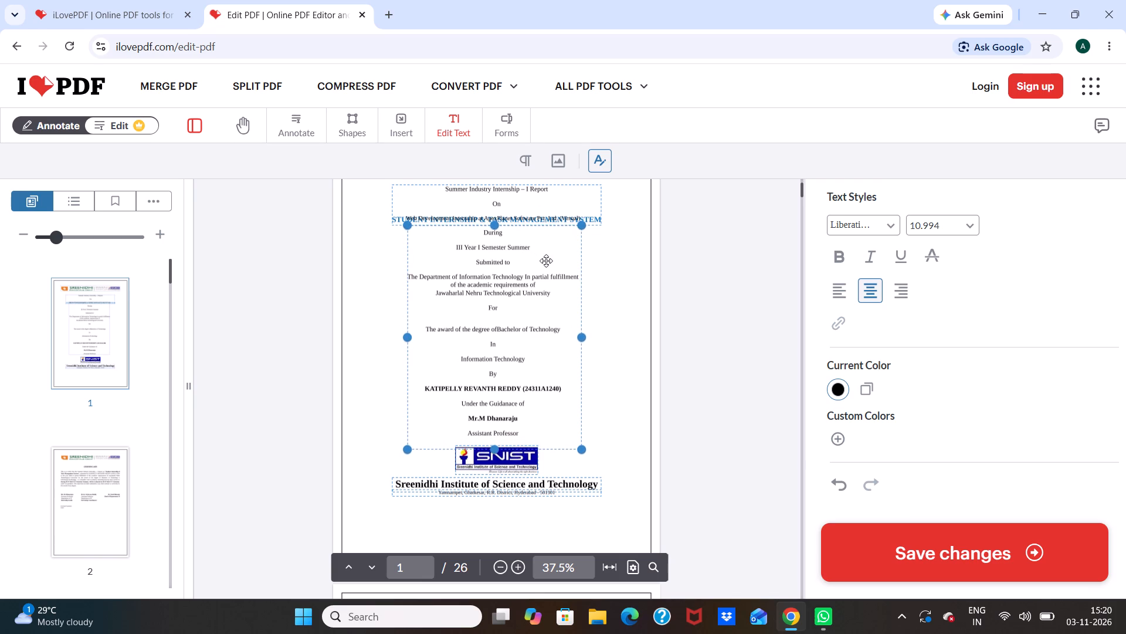
drag(546, 261, 546, 260)
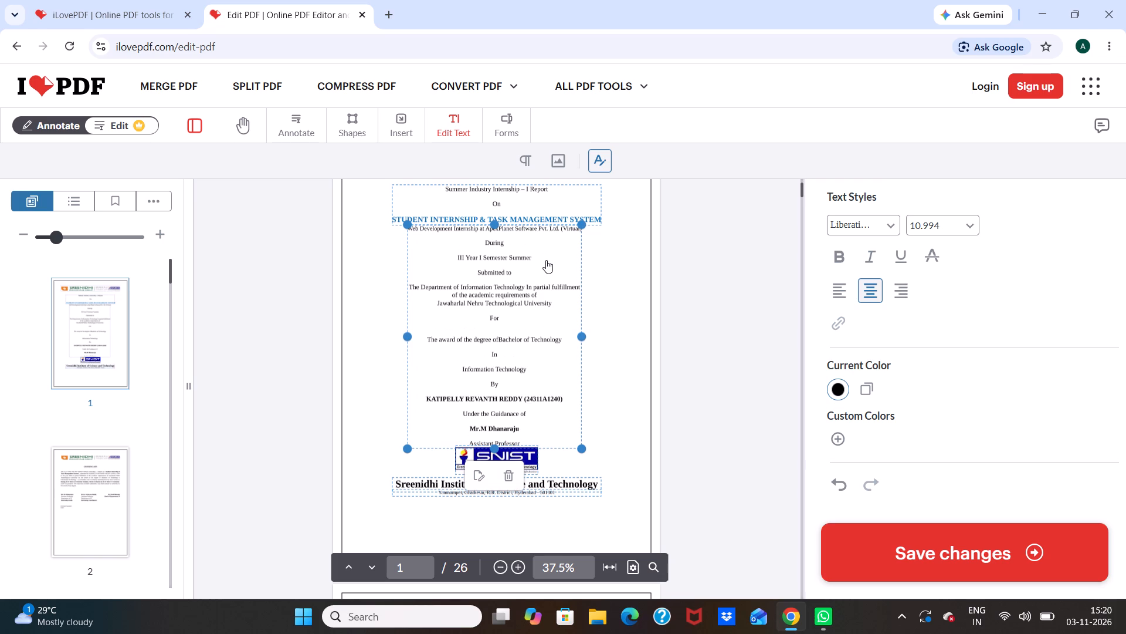
click(618, 301)
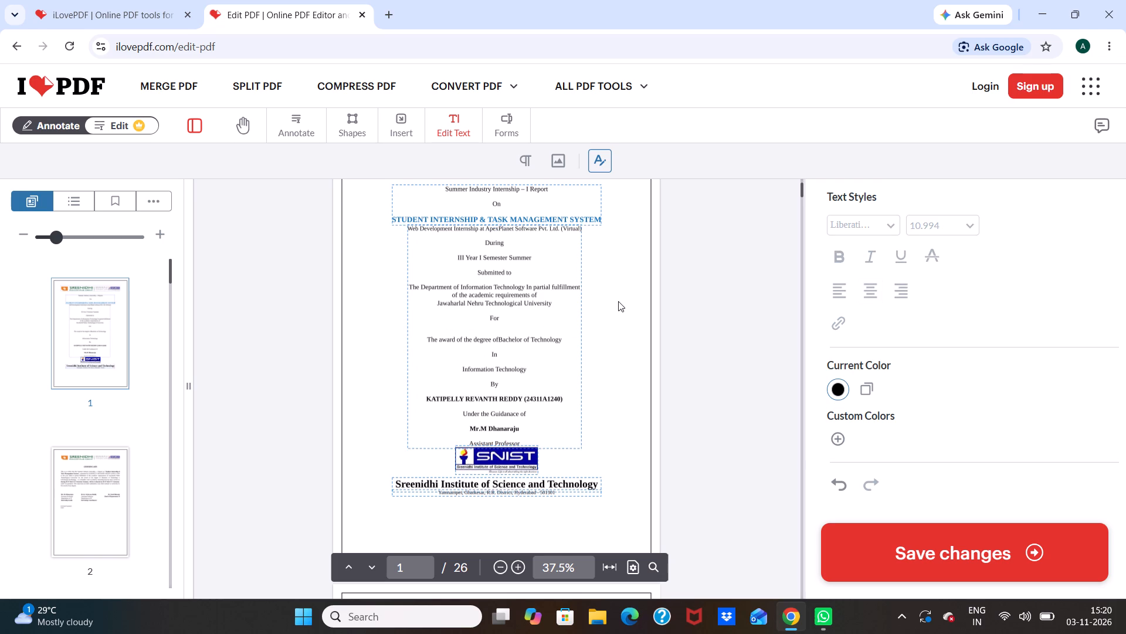
Move the cover page's SNIST logo slightly down and left so it clears the "Assistant Professor" line above it.
click(507, 455)
click(503, 458)
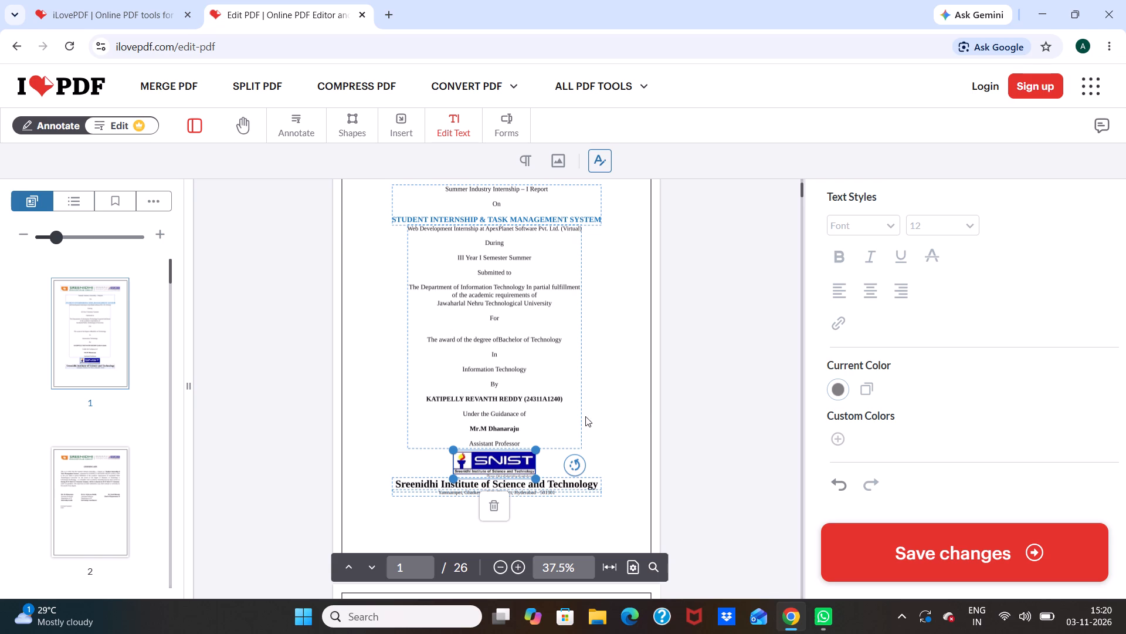
On the certificate page, move the "Internship Coordinator" and "Head of Department IT" titles above their respective names in the signature block.
scroll(581, 416, down, 6)
scroll(581, 416, up, 1)
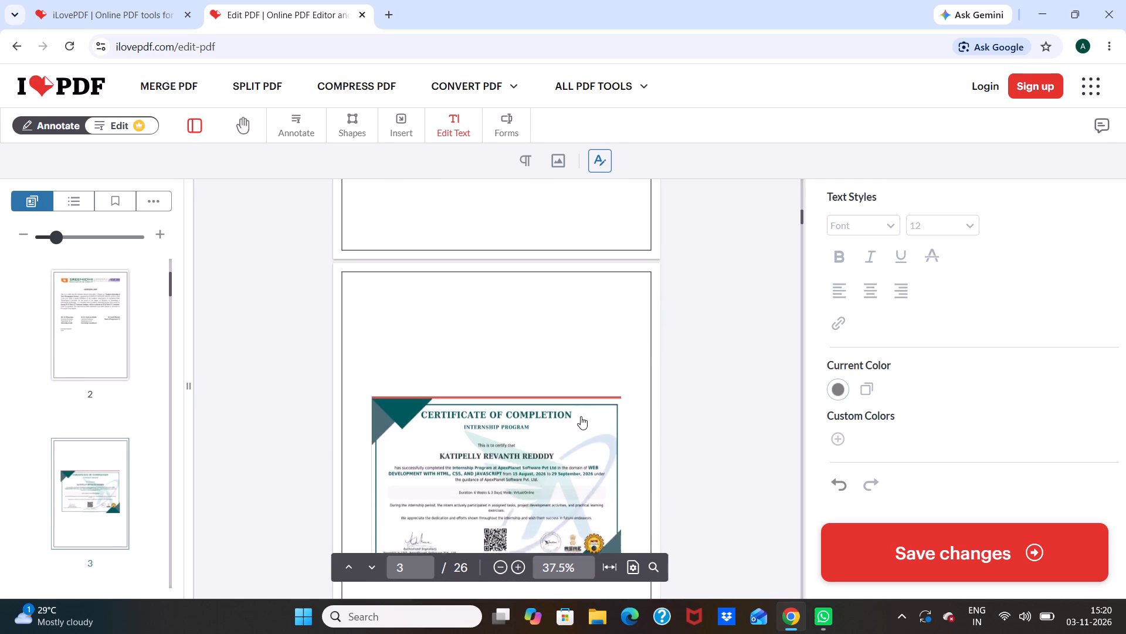
scroll(581, 416, up, 1)
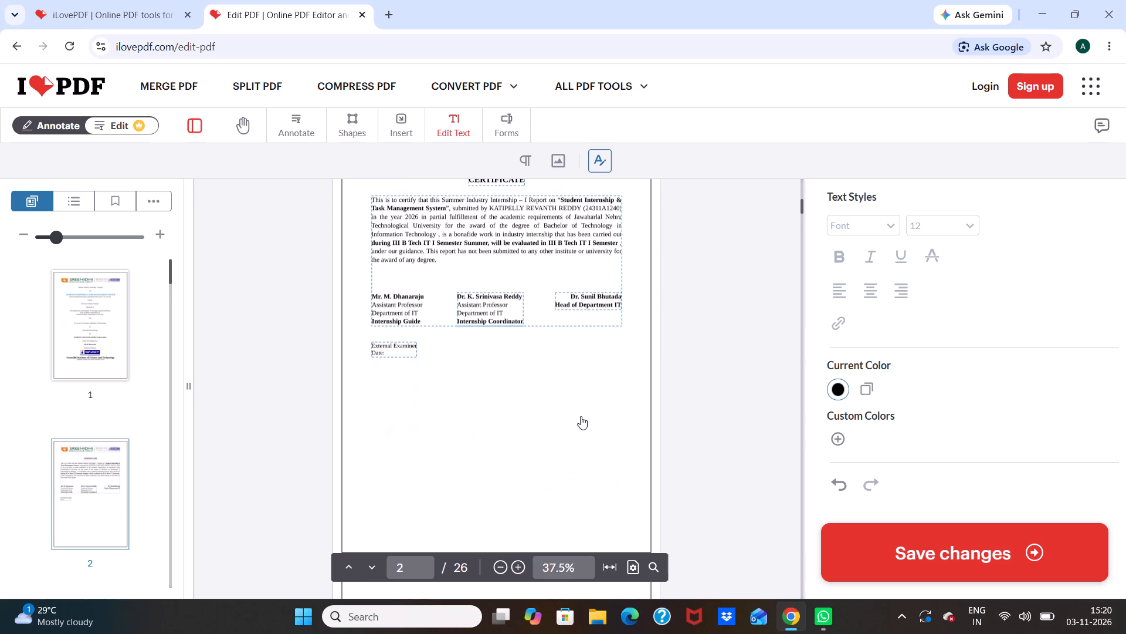
click(521, 313)
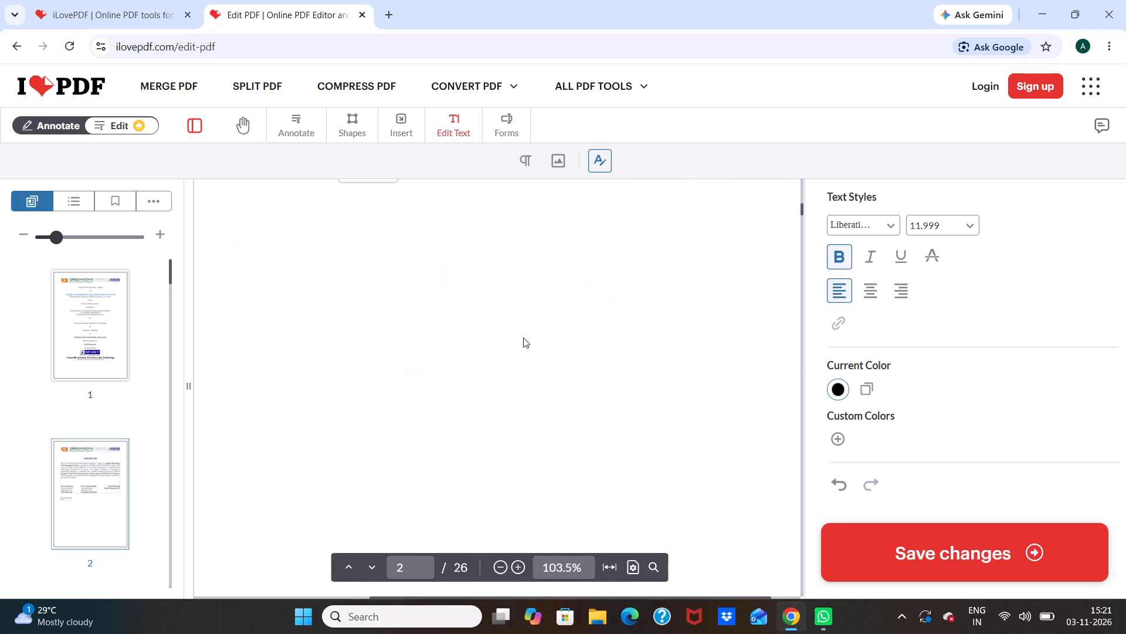
On the certificate page, move the "Internship Coordinator" title to its own line above the coordinator's name in the signature block.
scroll(523, 346, up, 3)
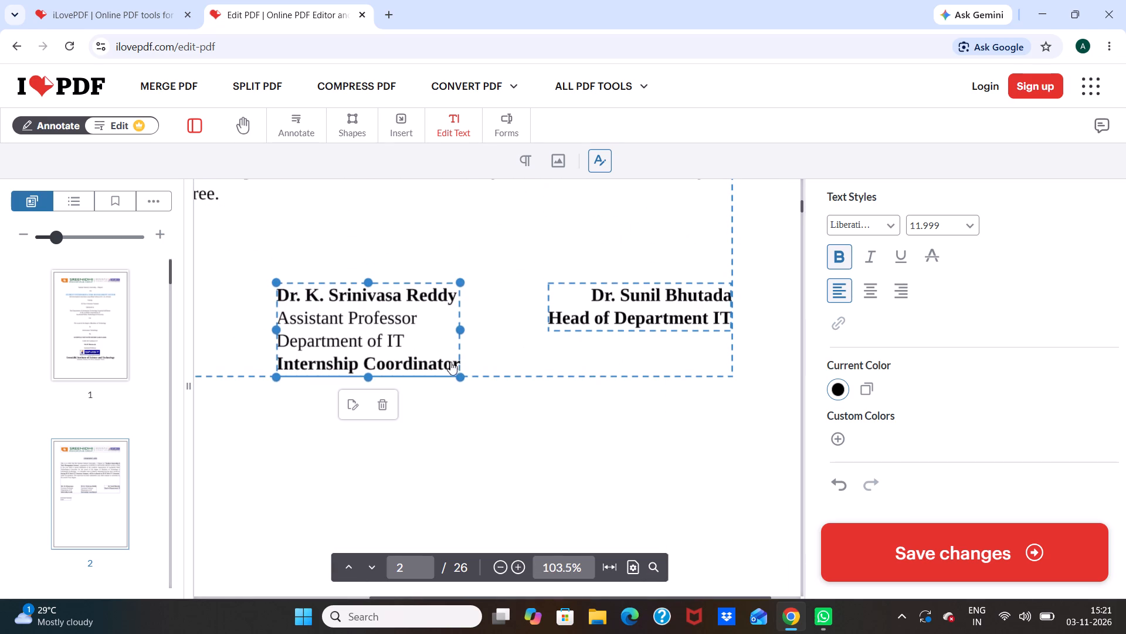
double_click(456, 362)
drag(456, 362, 455, 362)
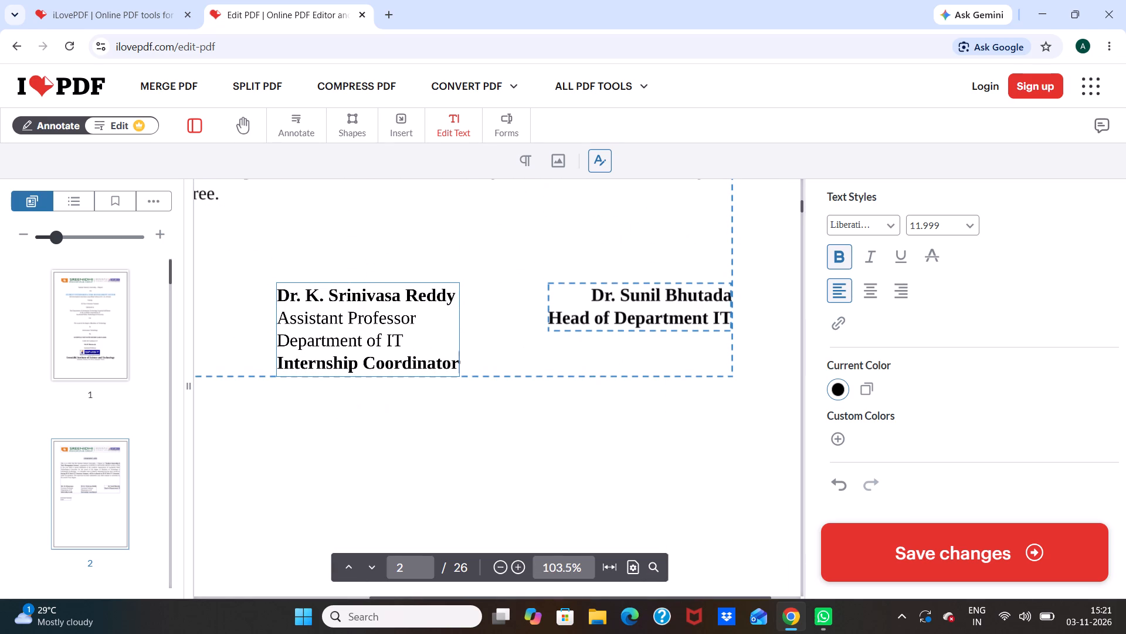
drag(455, 362, 279, 364)
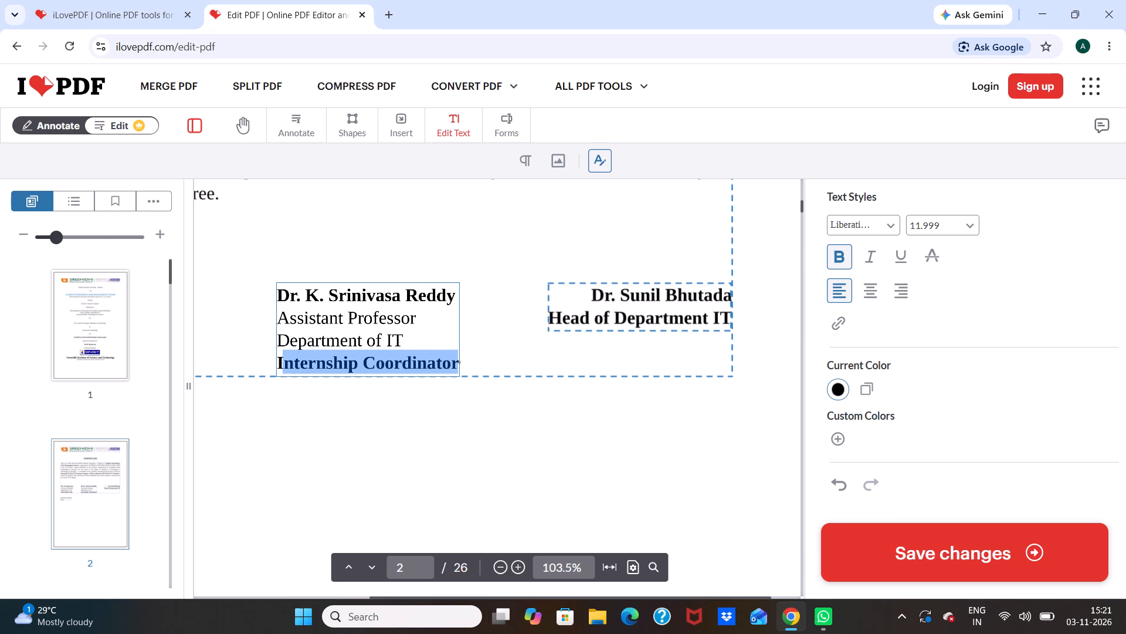
key(ctrl+c)
key(BackSpace)
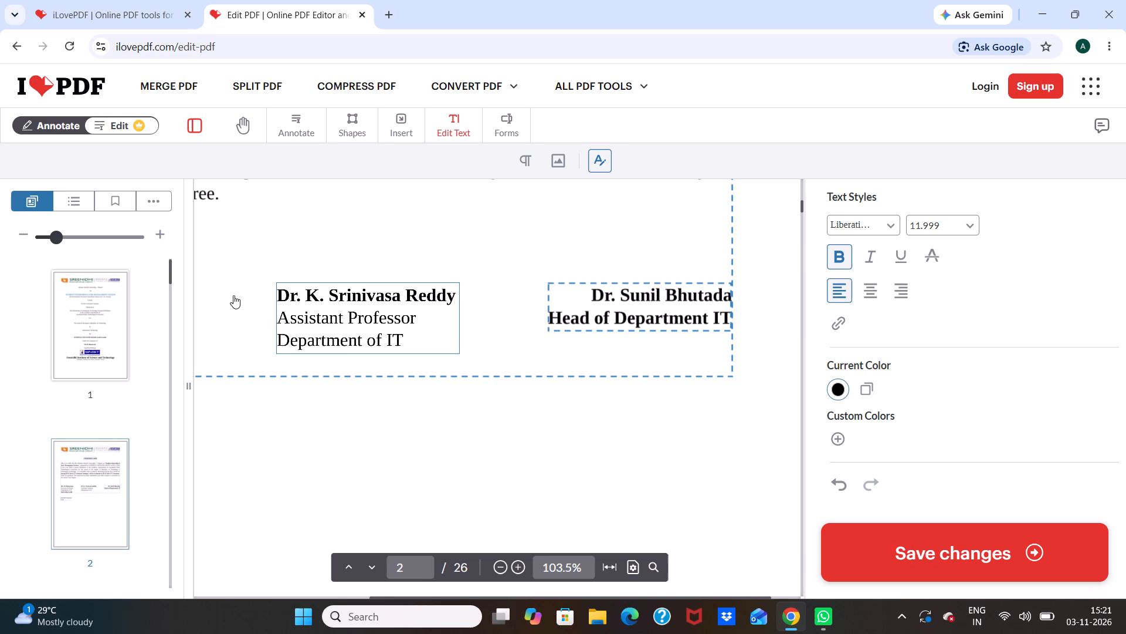
click(278, 290)
key(Return)
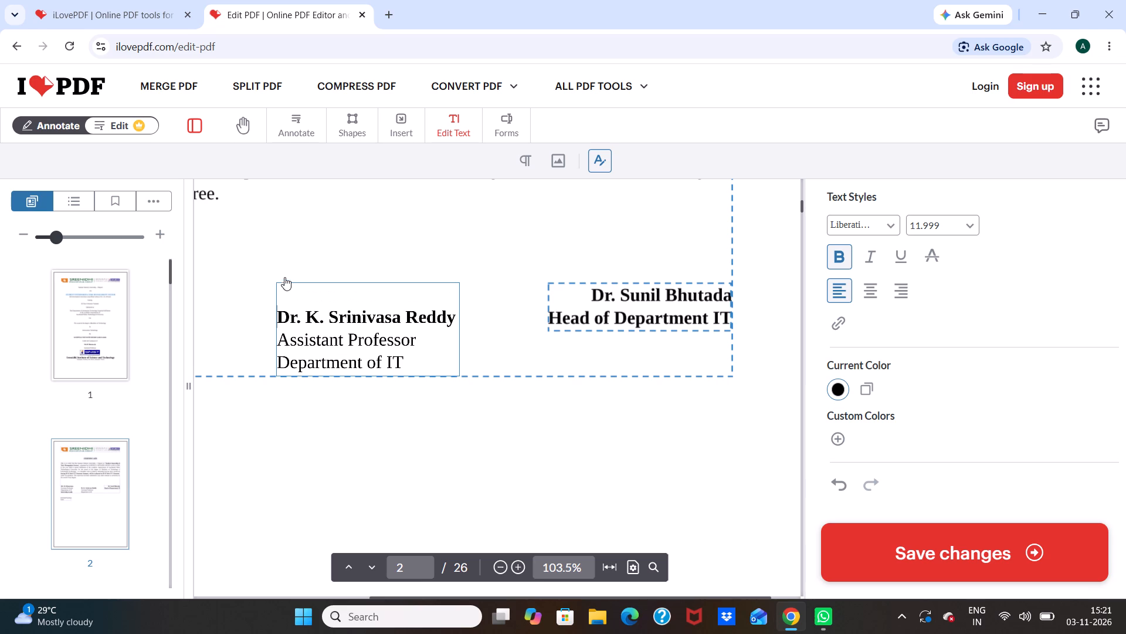
click(284, 291)
key(ctrl+v)
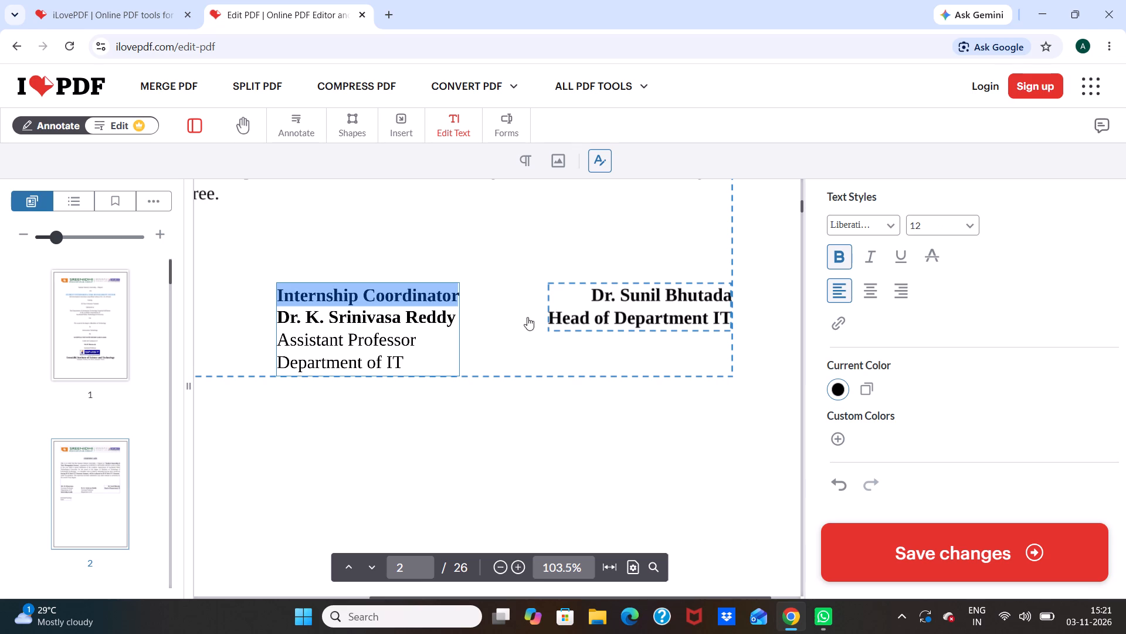
Move the "Head of Department IT" title to its own line above the department head's name in the certificate's signature block.
click(561, 311)
double_click(561, 311)
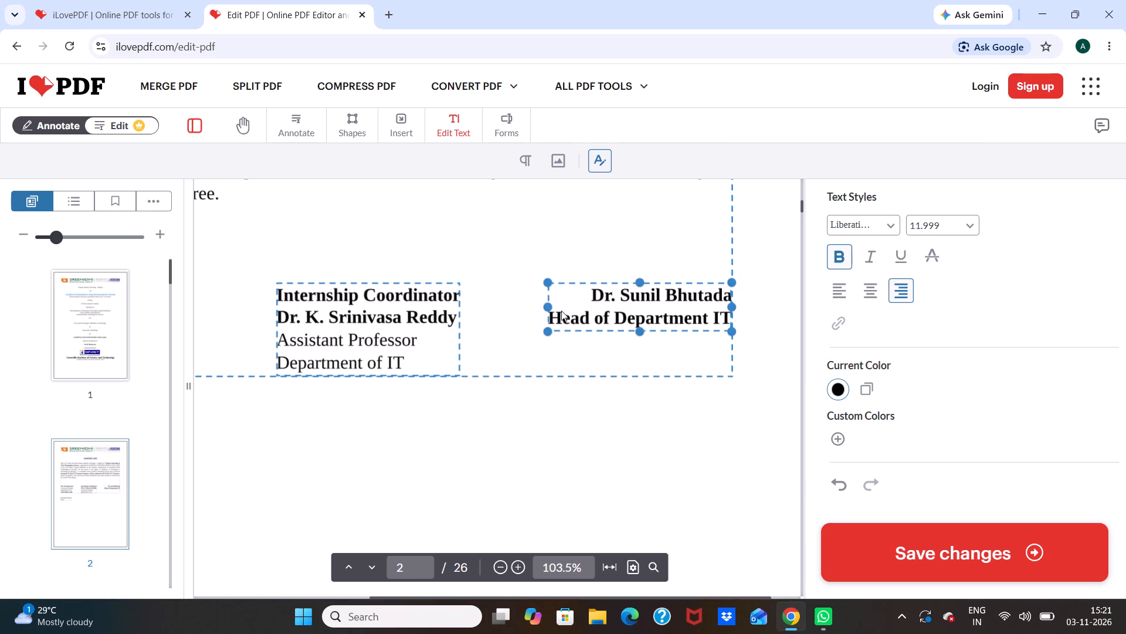
click(550, 314)
drag(550, 314, 731, 328)
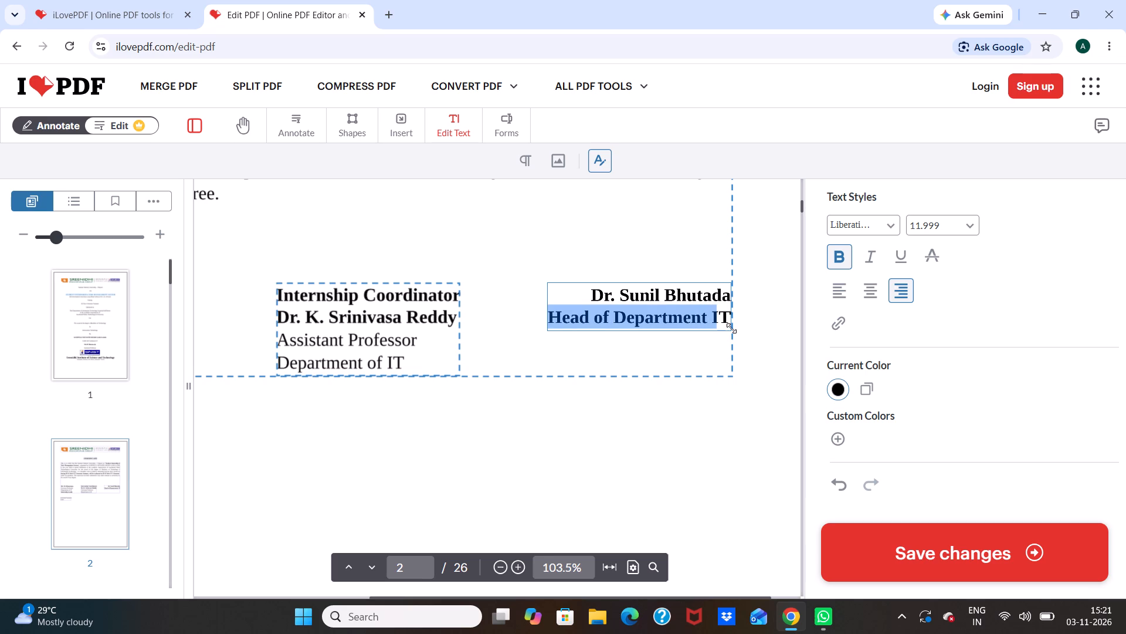
key(ctrl+c)
key(BackSpace)
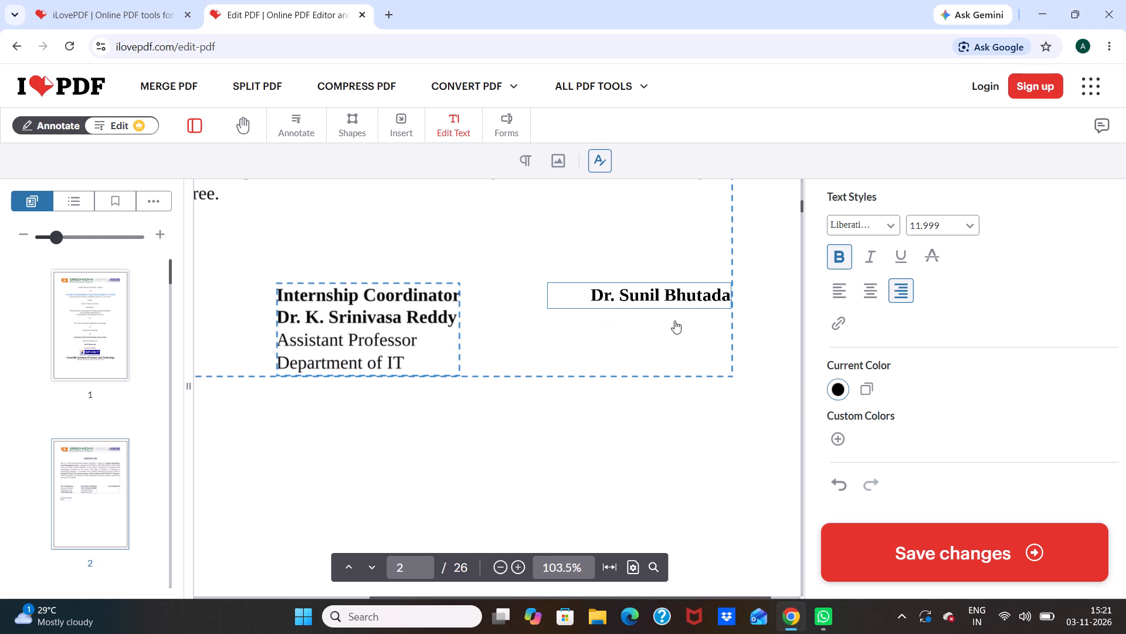
click(582, 290)
key(Return)
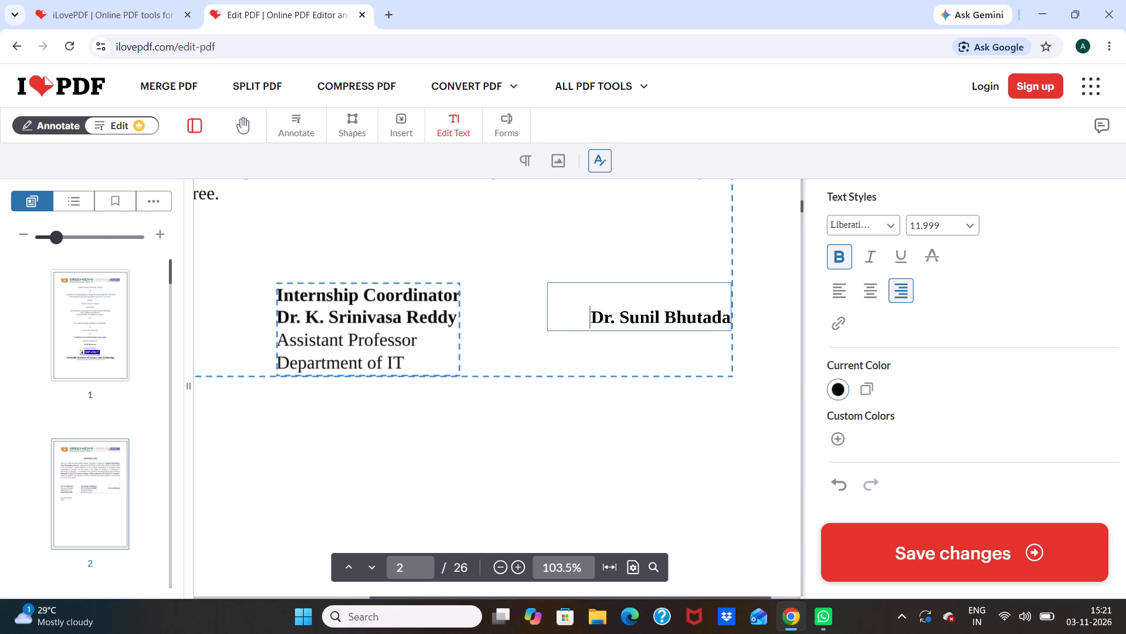
click(560, 301)
click(569, 292)
key(ctrl+v)
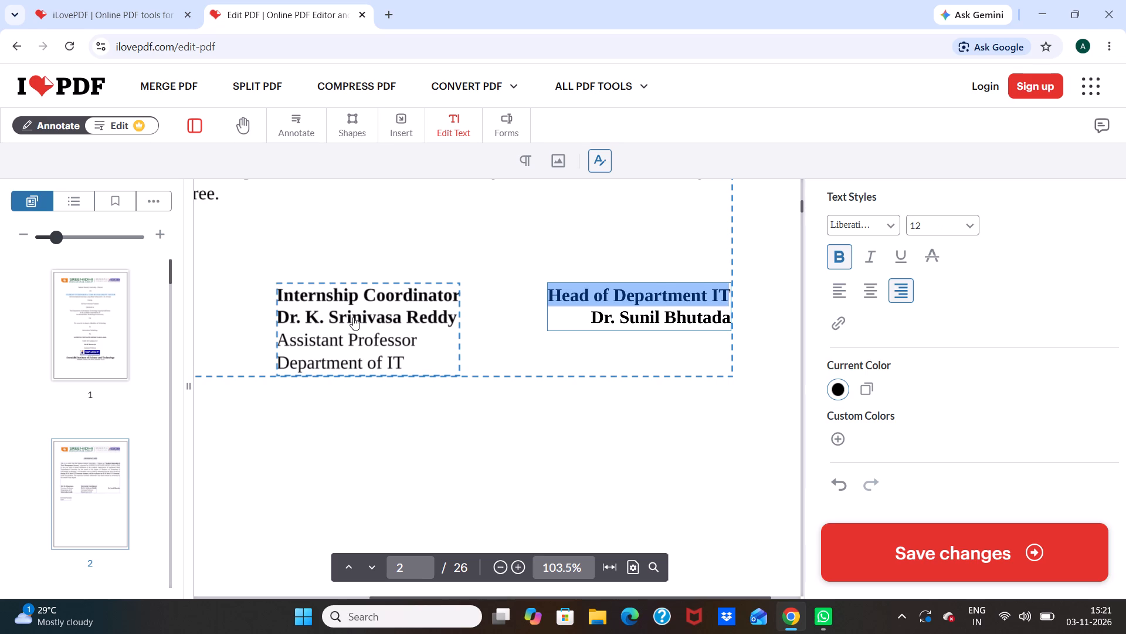
Select the certificate page's main text block that contains the "Internship Guide" signature lines.
scroll(267, 313, right, 2)
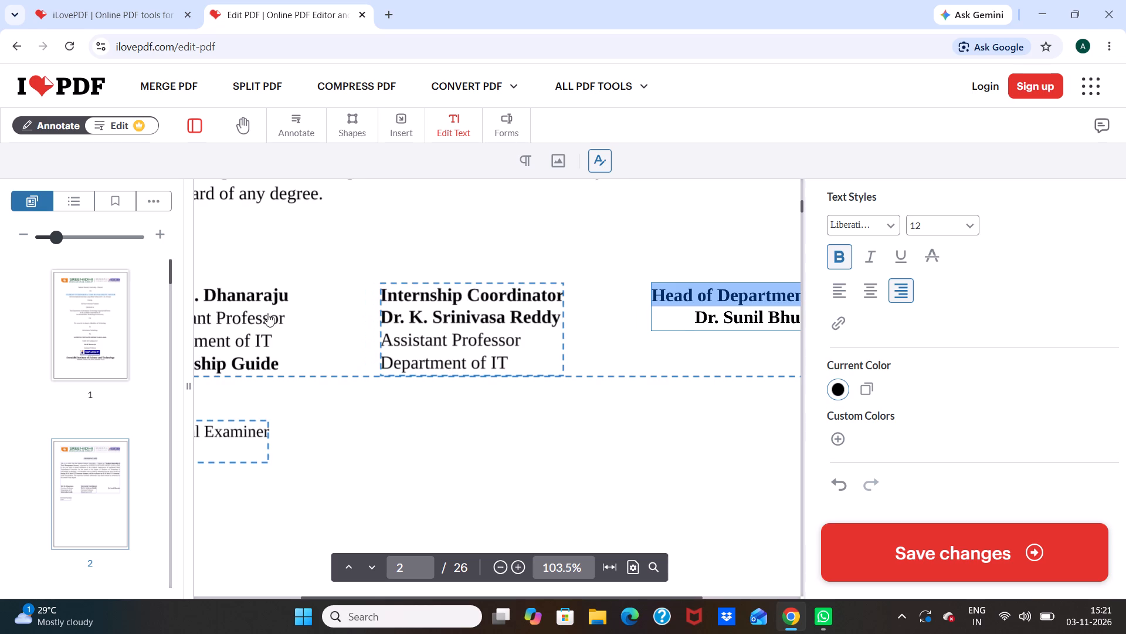
scroll(267, 313, right, 1)
click(347, 331)
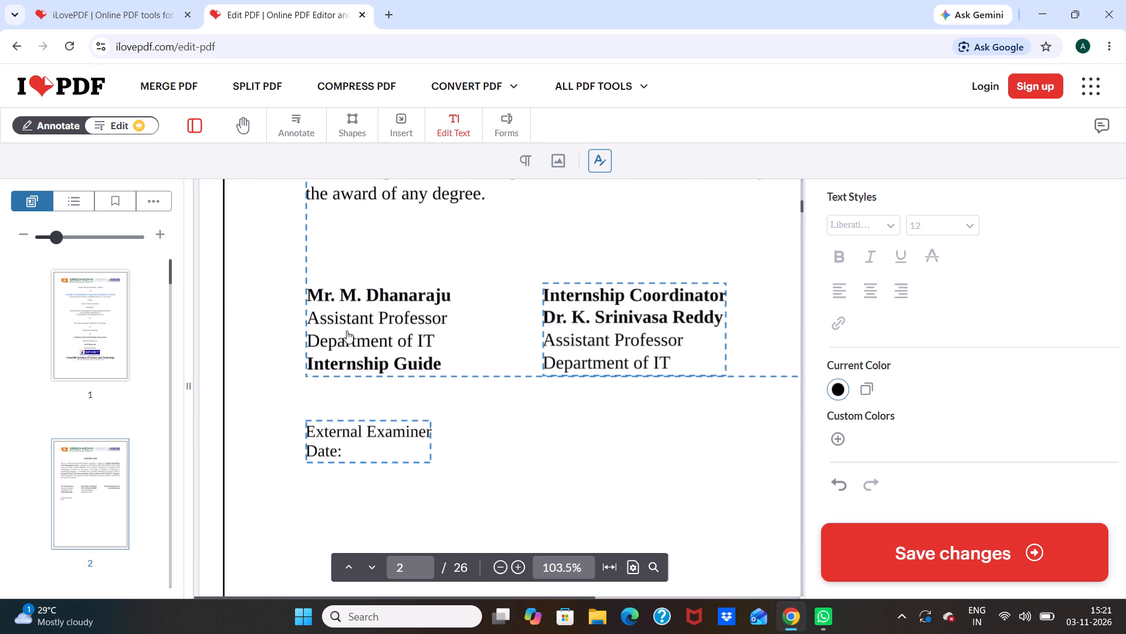
click(378, 339)
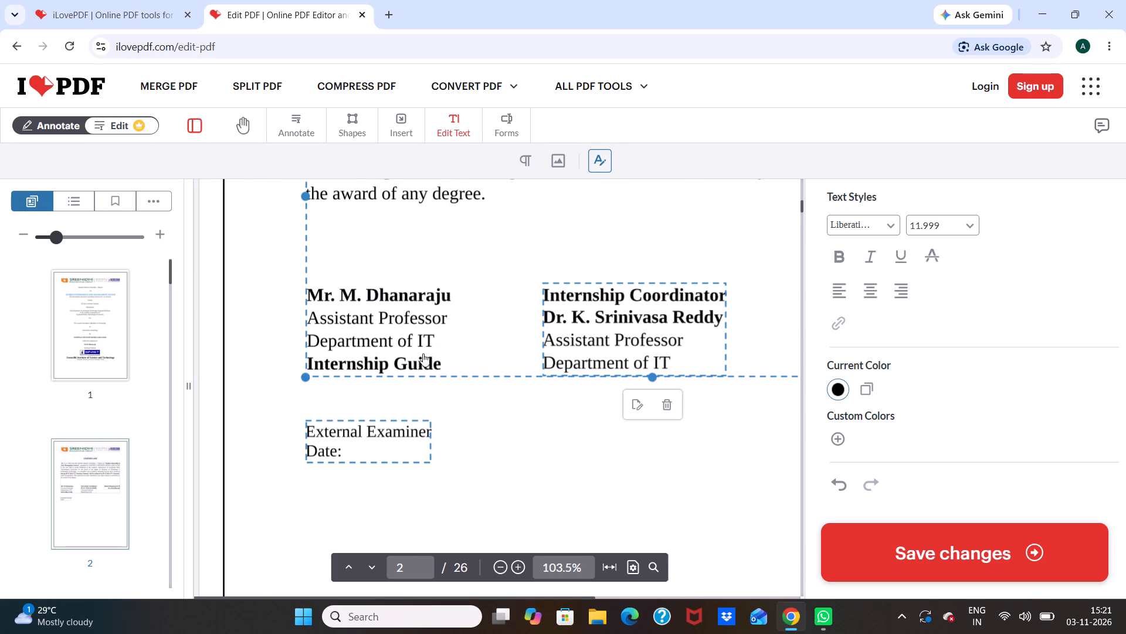
Move the "Internship Guide" line from below "Department of IT" to its own line above the guide's name in the signature block.
double_click(439, 355)
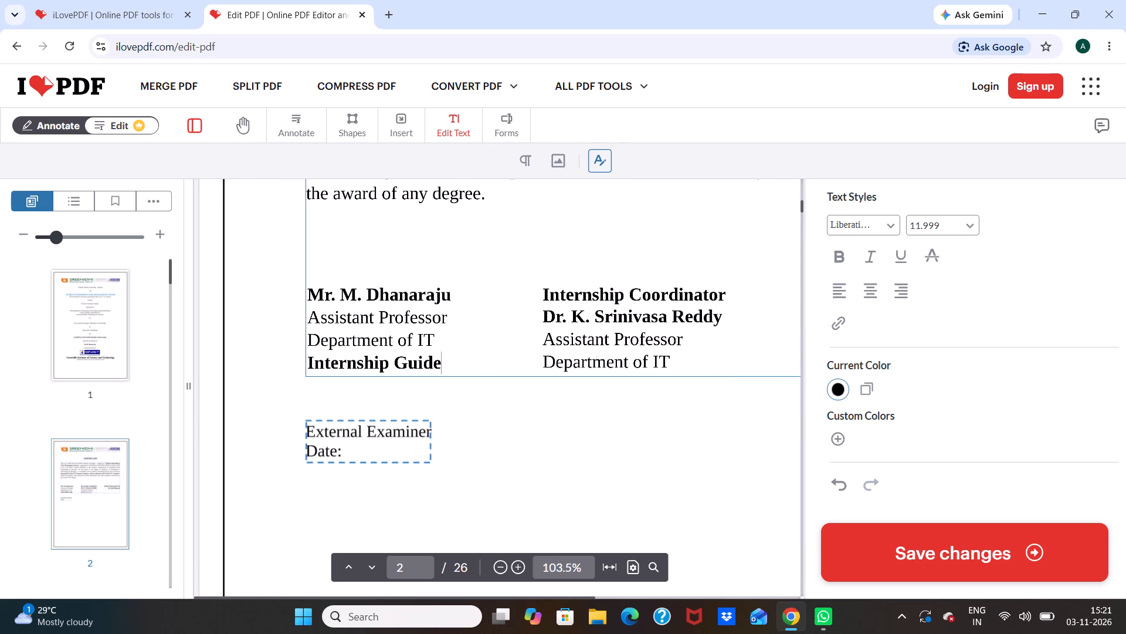
drag(438, 363, 307, 370)
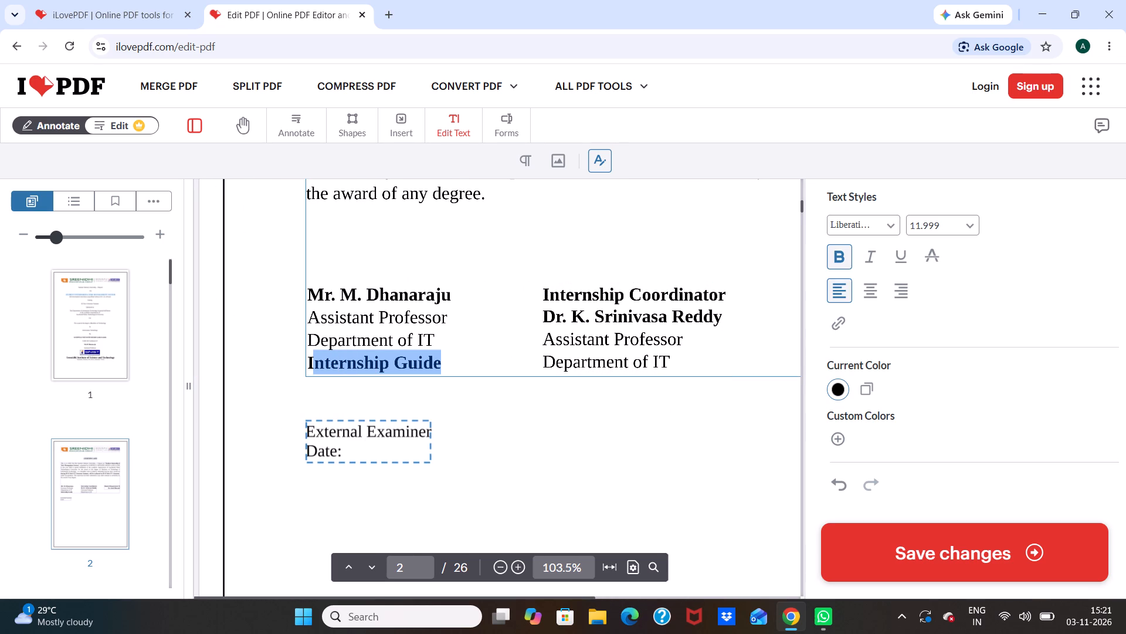
key(ctrl+c)
key(BackSpace)
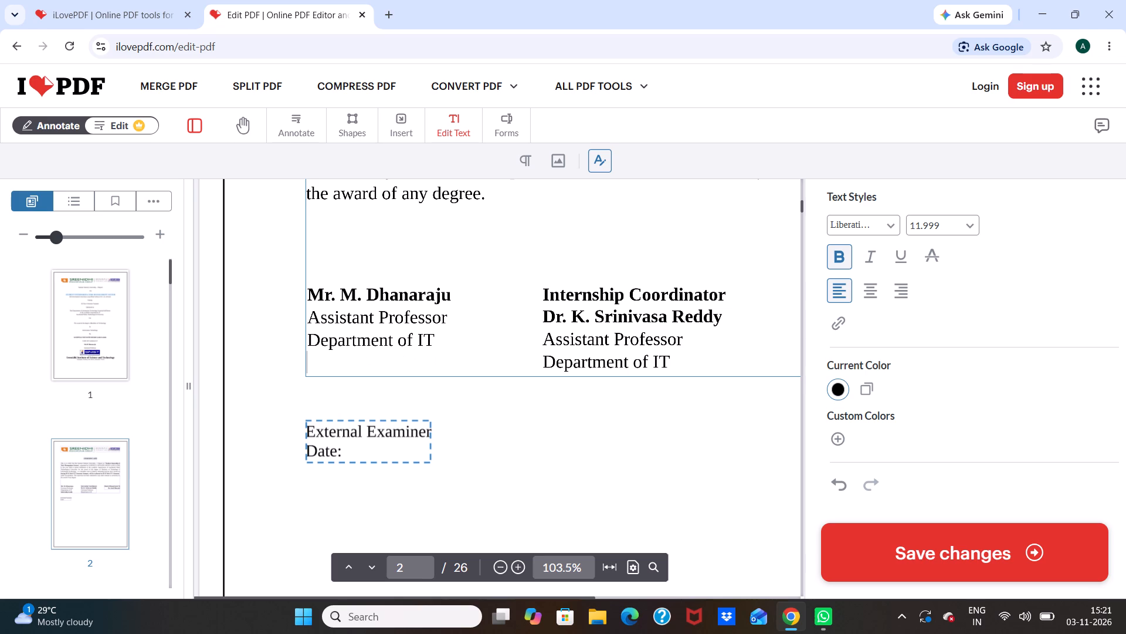
key(BackSpace)
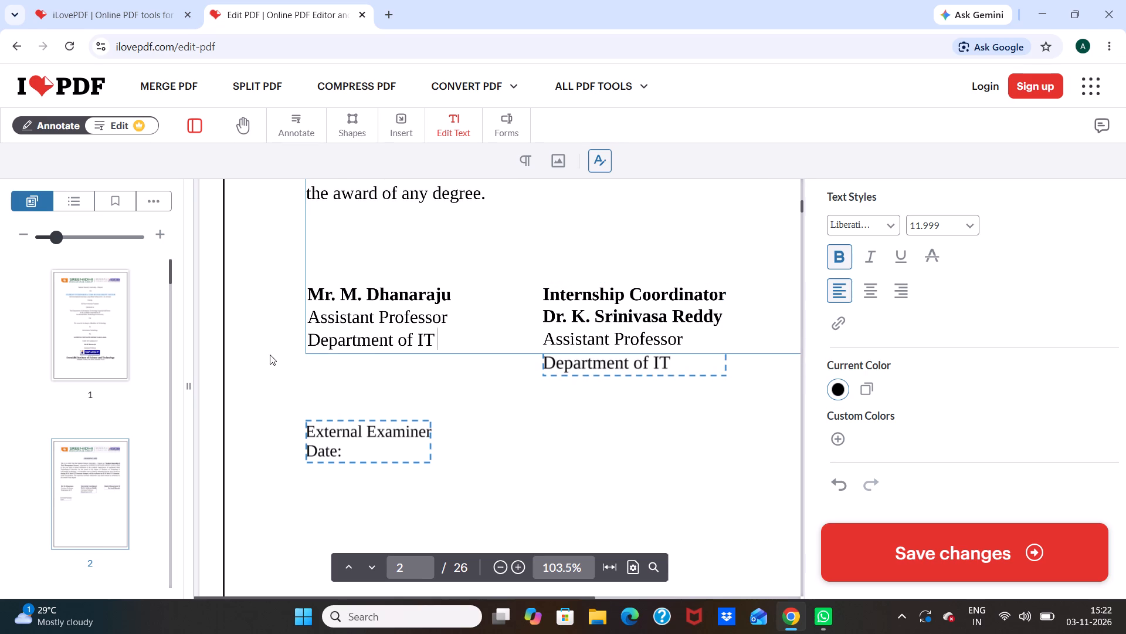
click(308, 285)
key(Return)
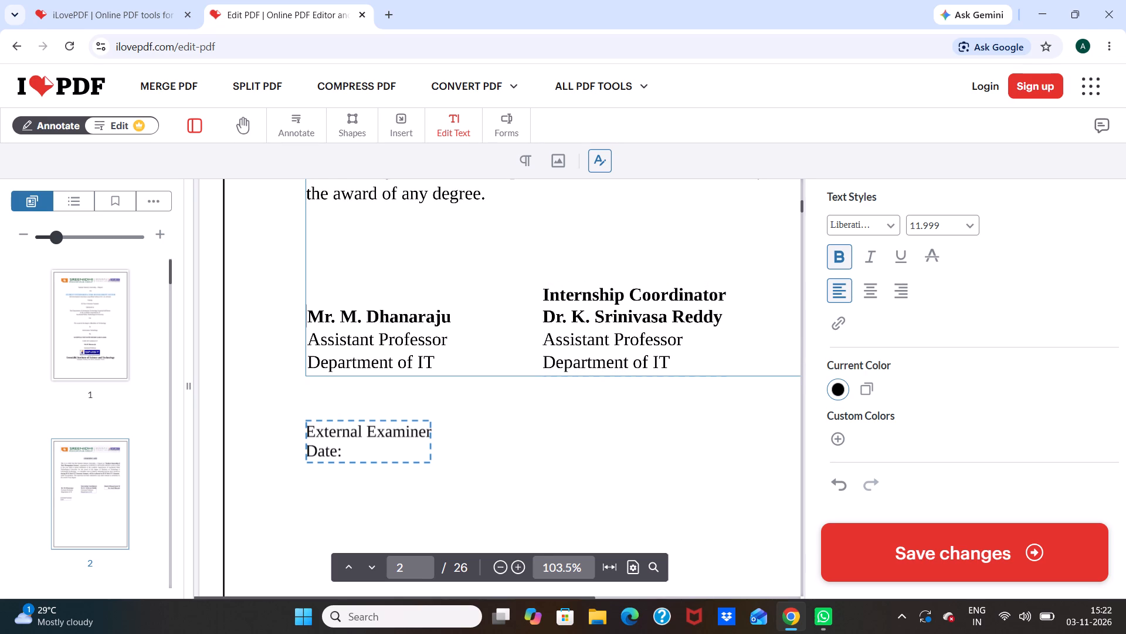
click(312, 294)
key(ctrl+v)
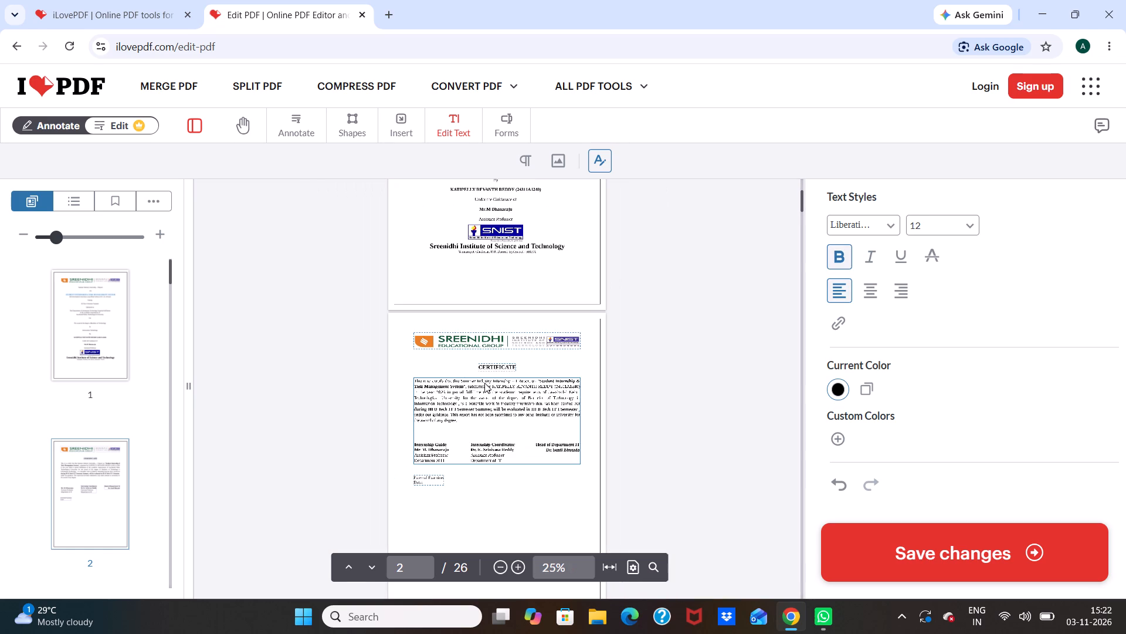
Save the changes to the report and download the edited PDF.
scroll(481, 392, up, 1)
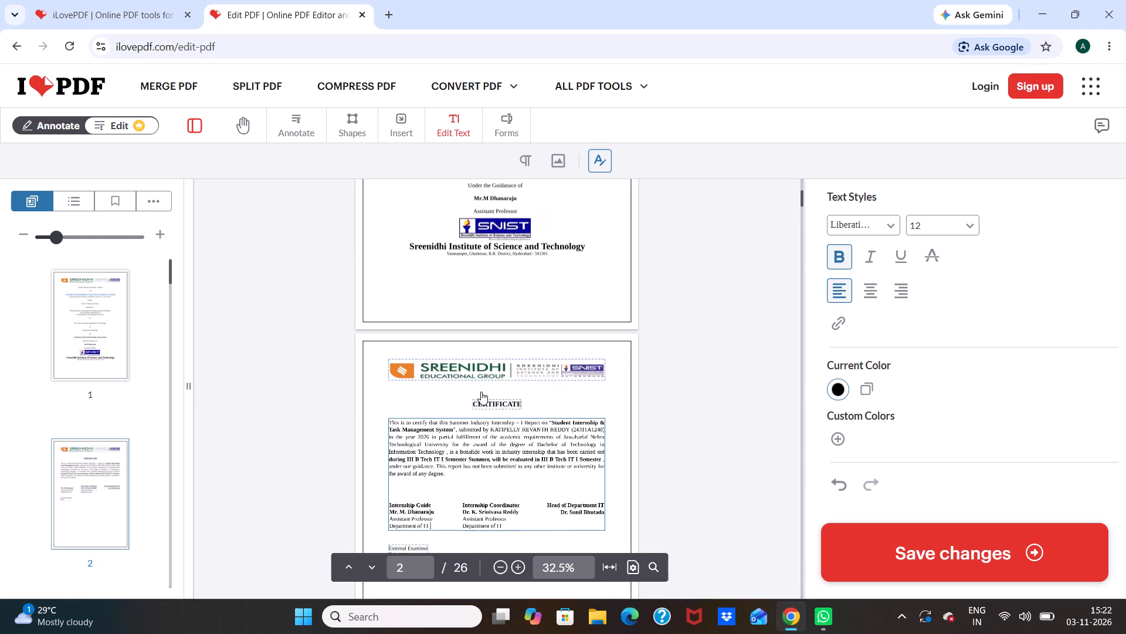
scroll(481, 392, up, 2)
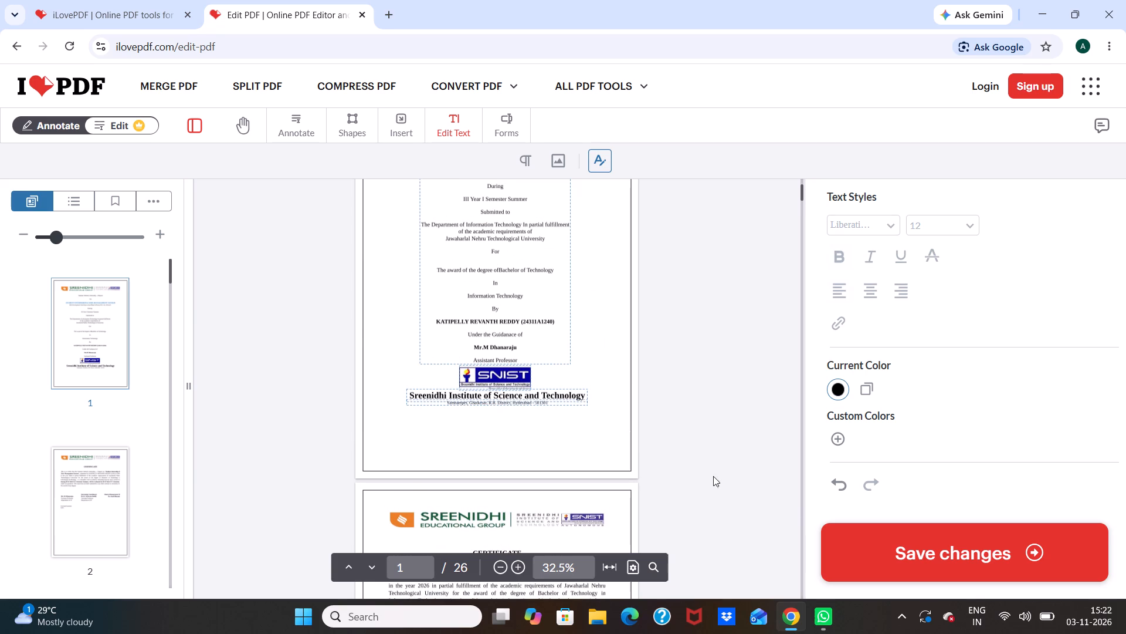
click(913, 548)
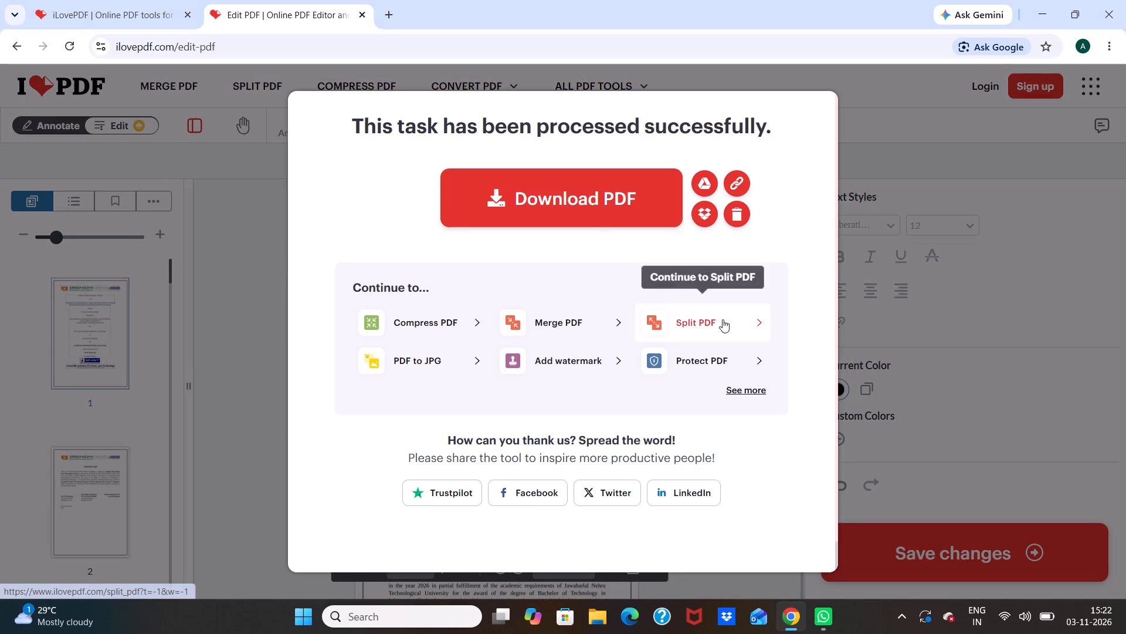
click(598, 206)
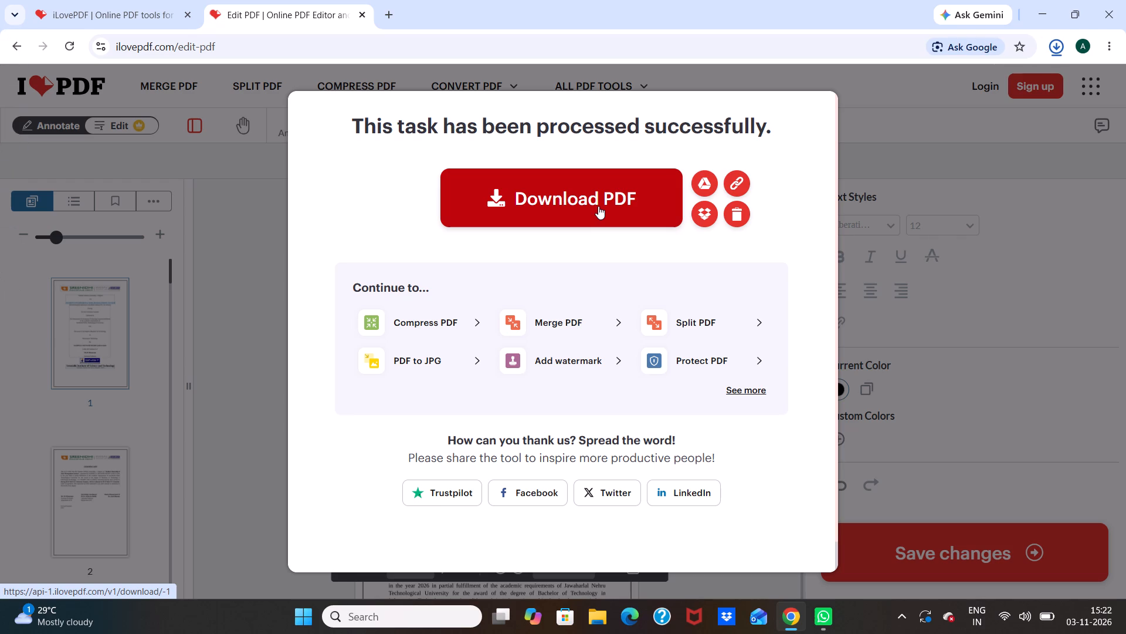
Show the downloaded REVANTH_REPORT (1) PDF in its File Explorer folder and copy the file.
click(1059, 47)
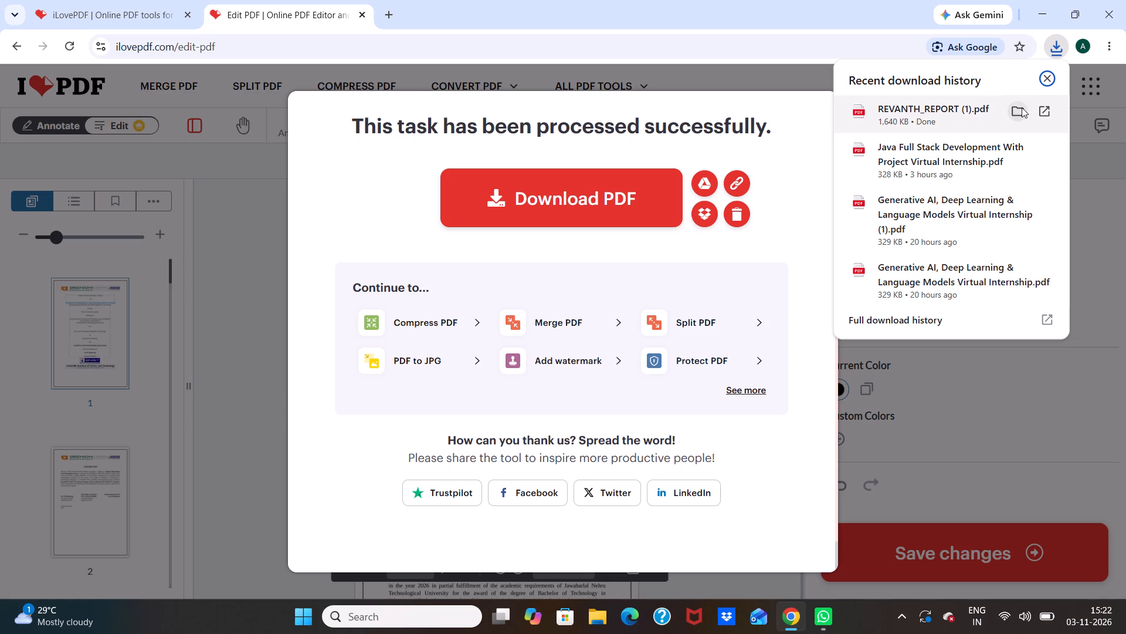
click(1020, 107)
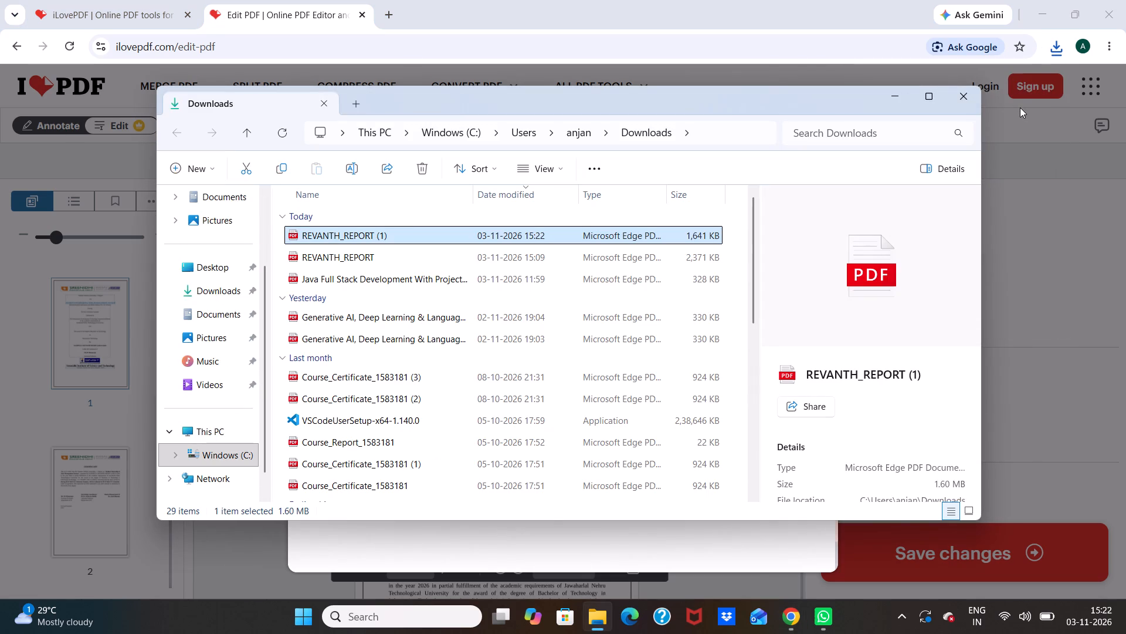
right_click(704, 240)
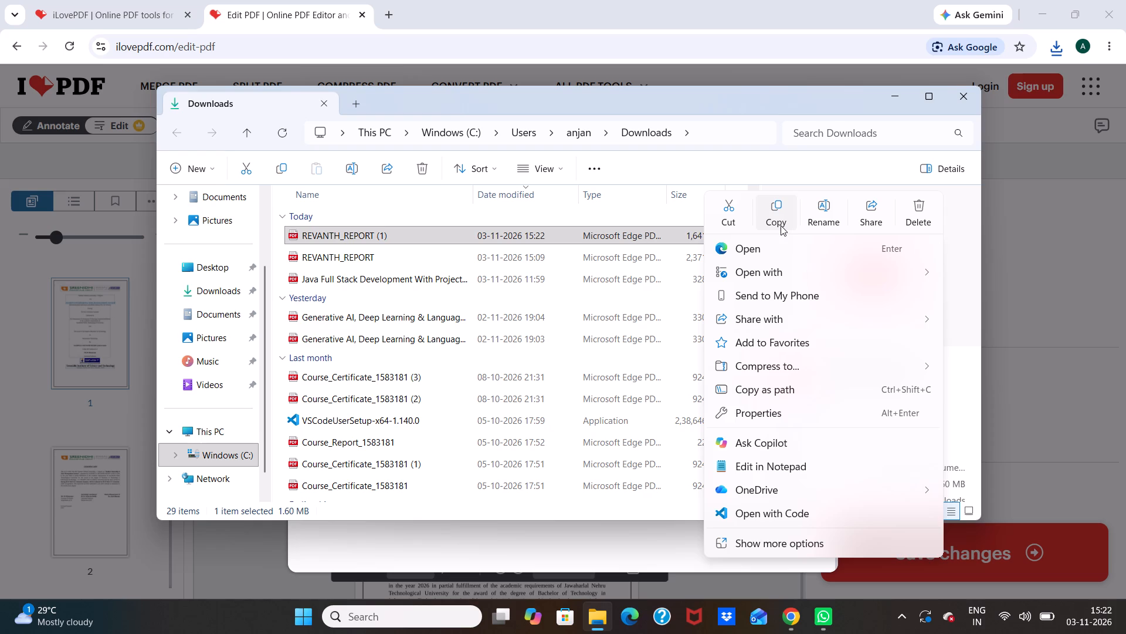
click(781, 225)
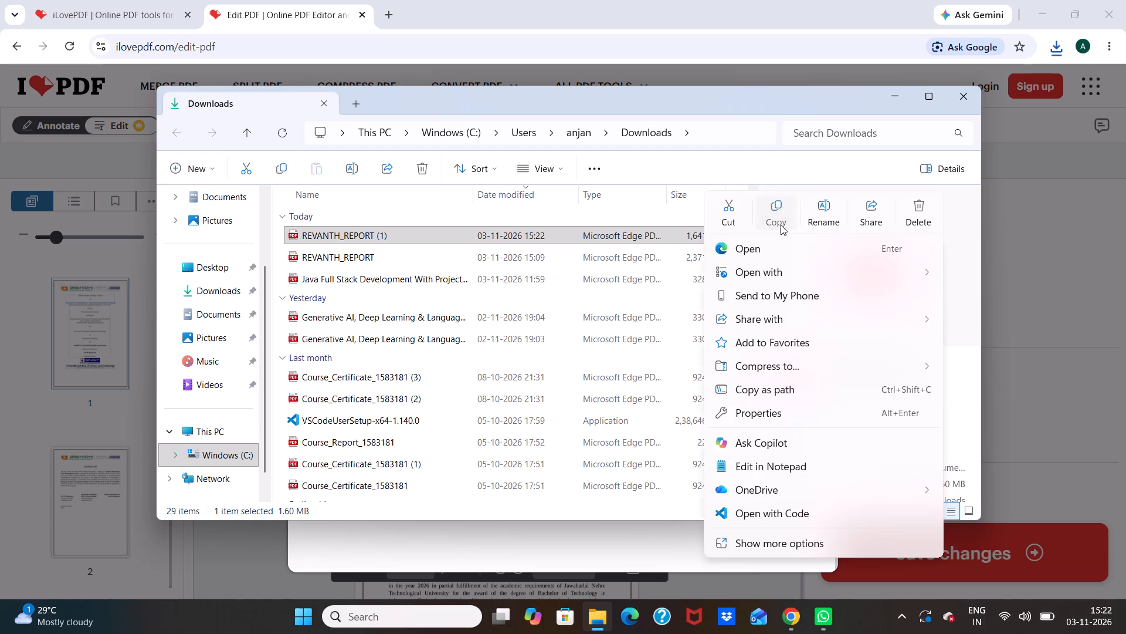
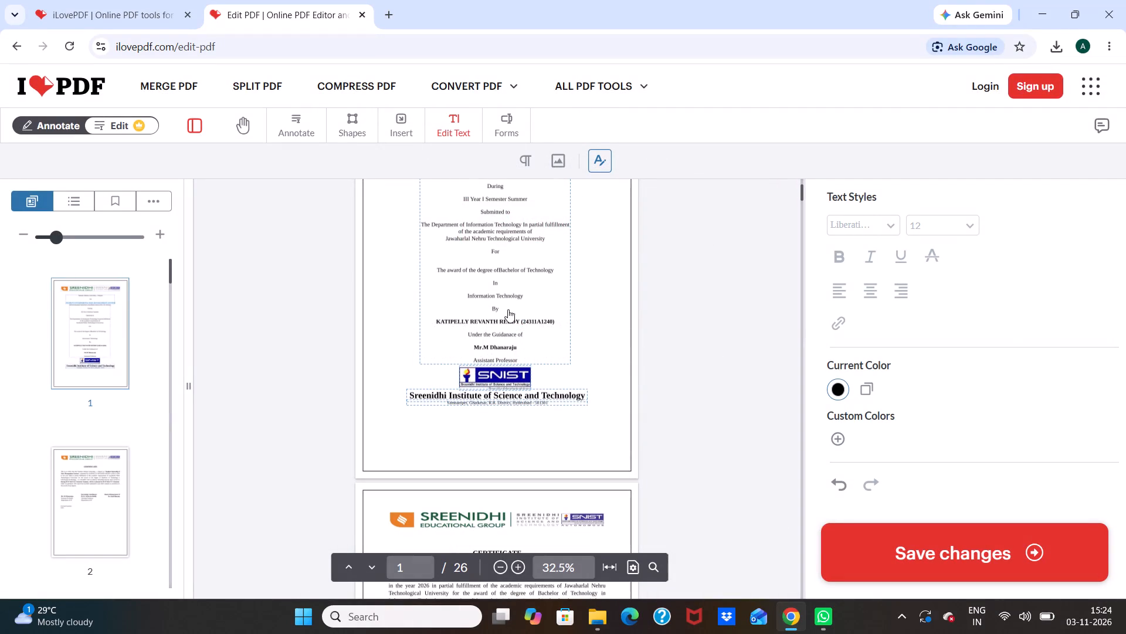
On the certificate page, insert a blank line above the internship guide's name in the signature block.
scroll(469, 441, down, 3)
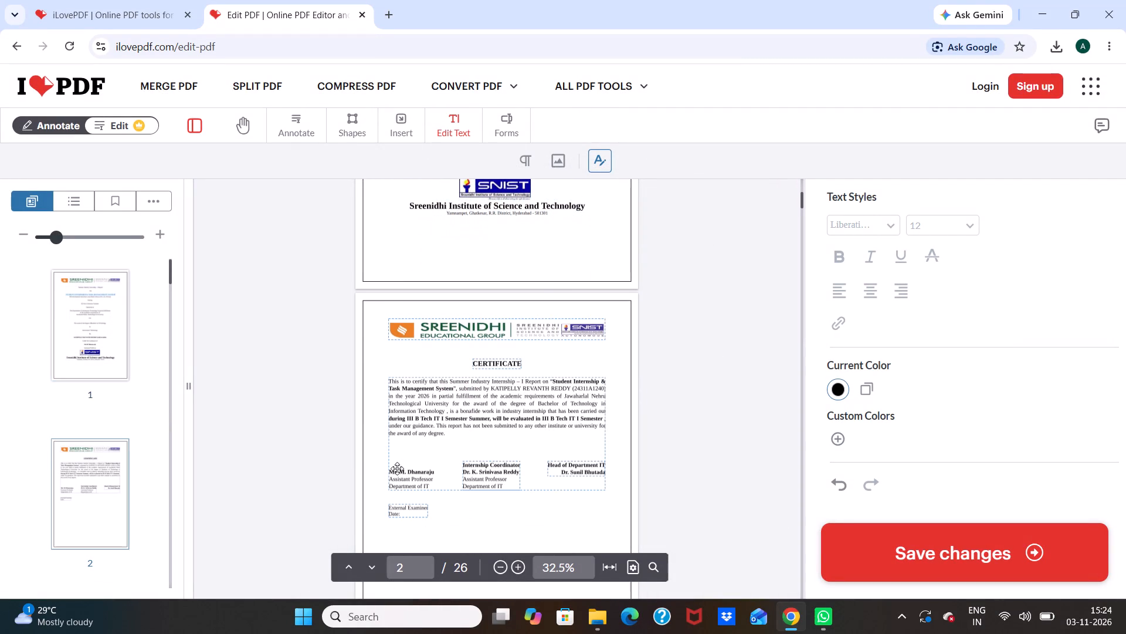
click(397, 468)
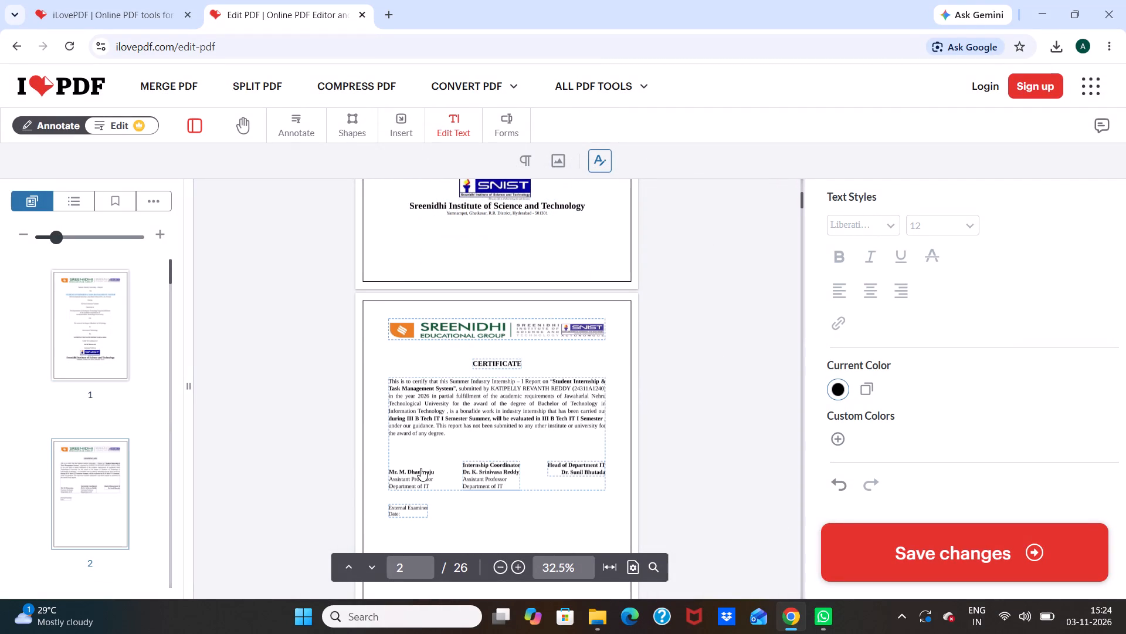
double_click(416, 470)
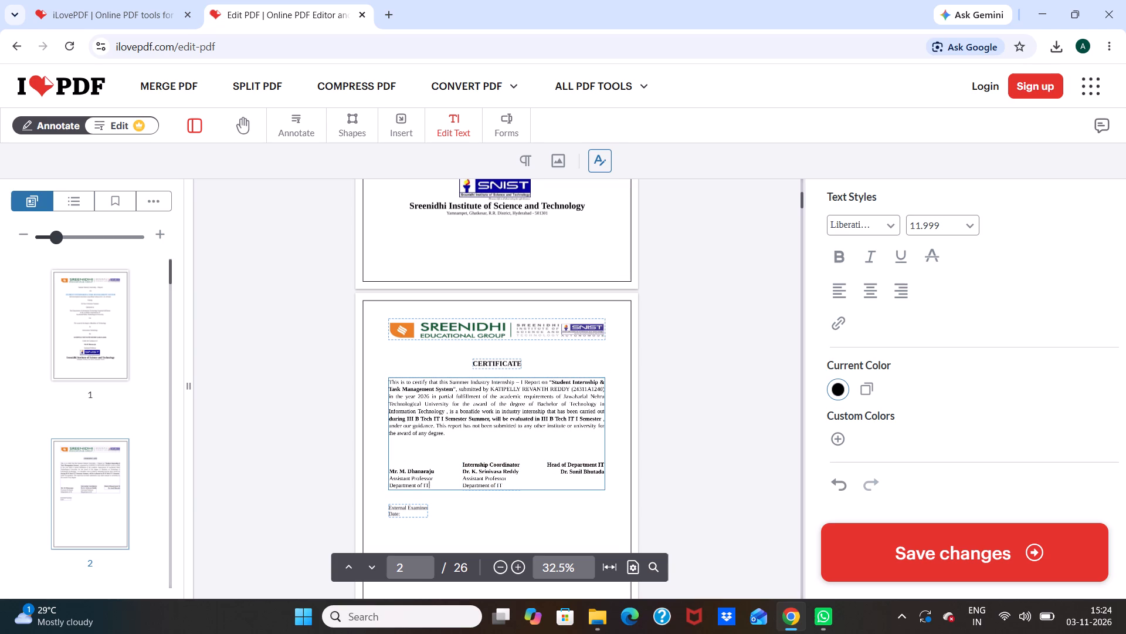
click(392, 465)
click(392, 465)
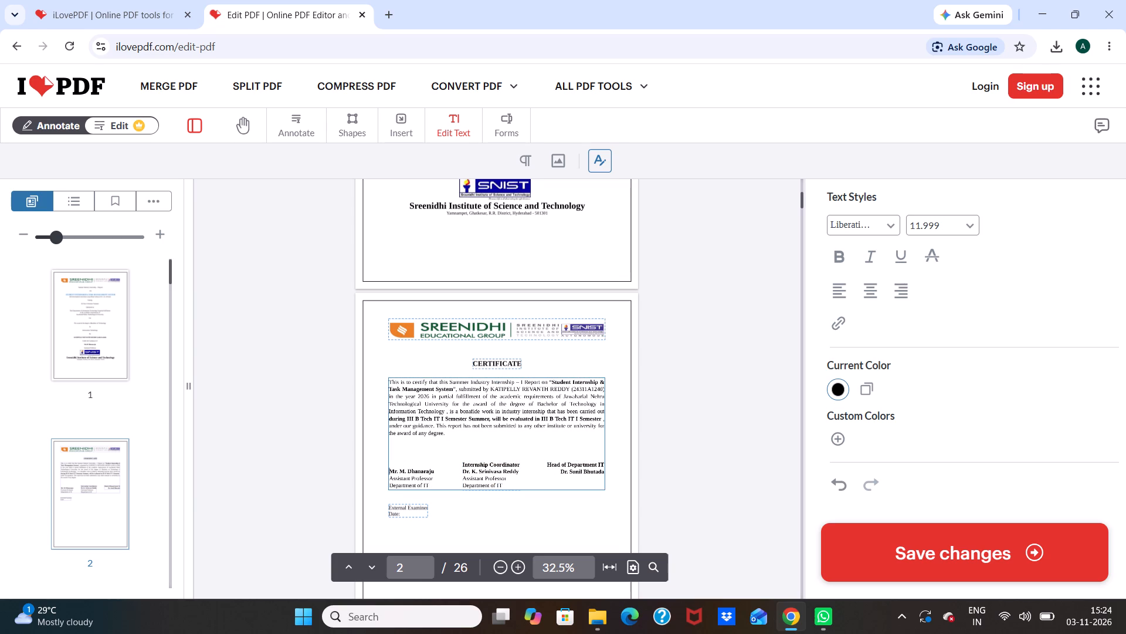
click(394, 464)
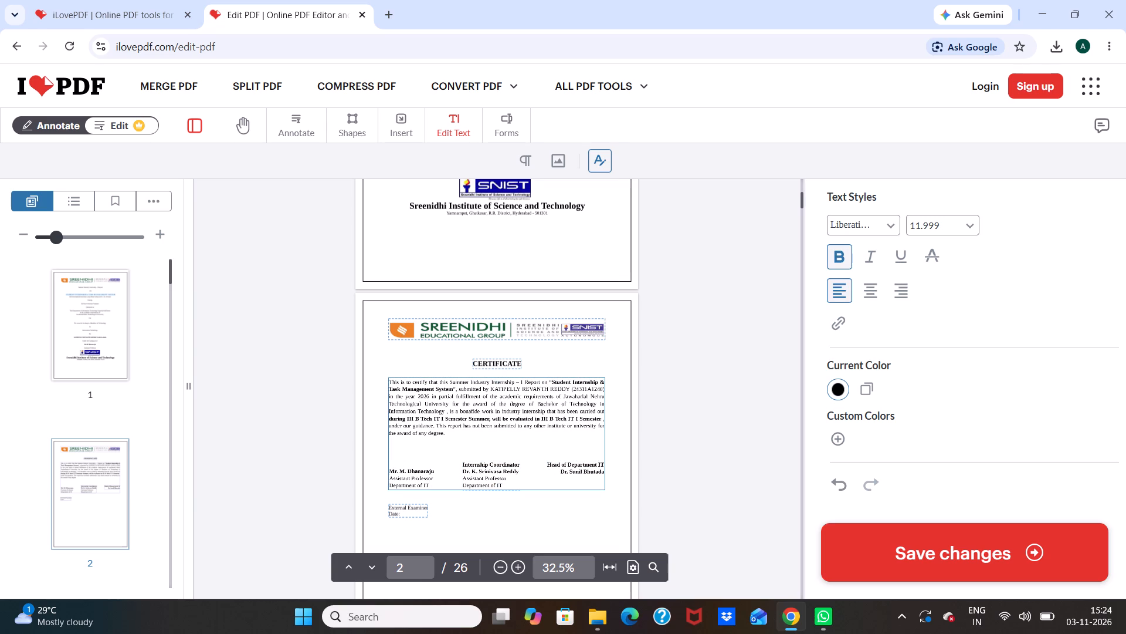
drag(398, 467, 387, 464)
click(387, 464)
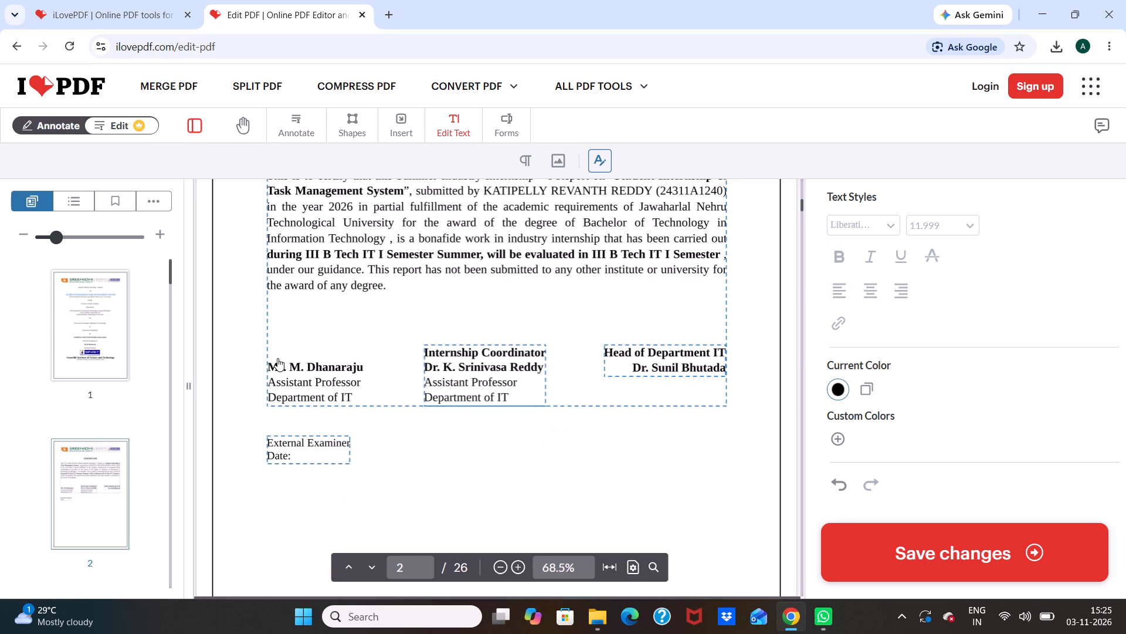
click(273, 362)
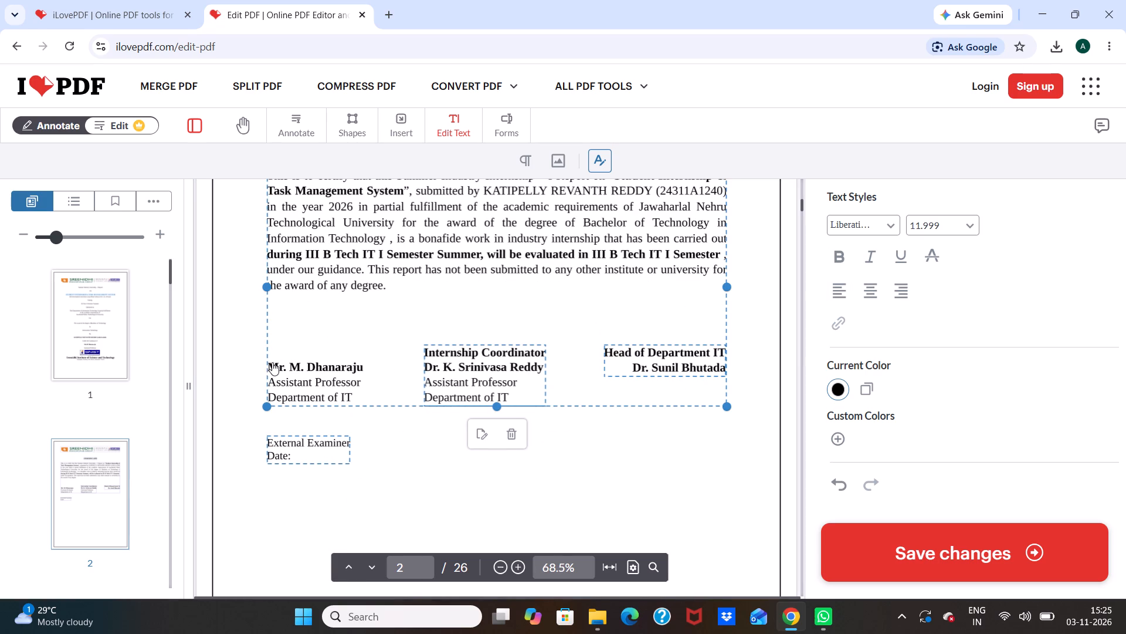
click(273, 361)
double_click(273, 361)
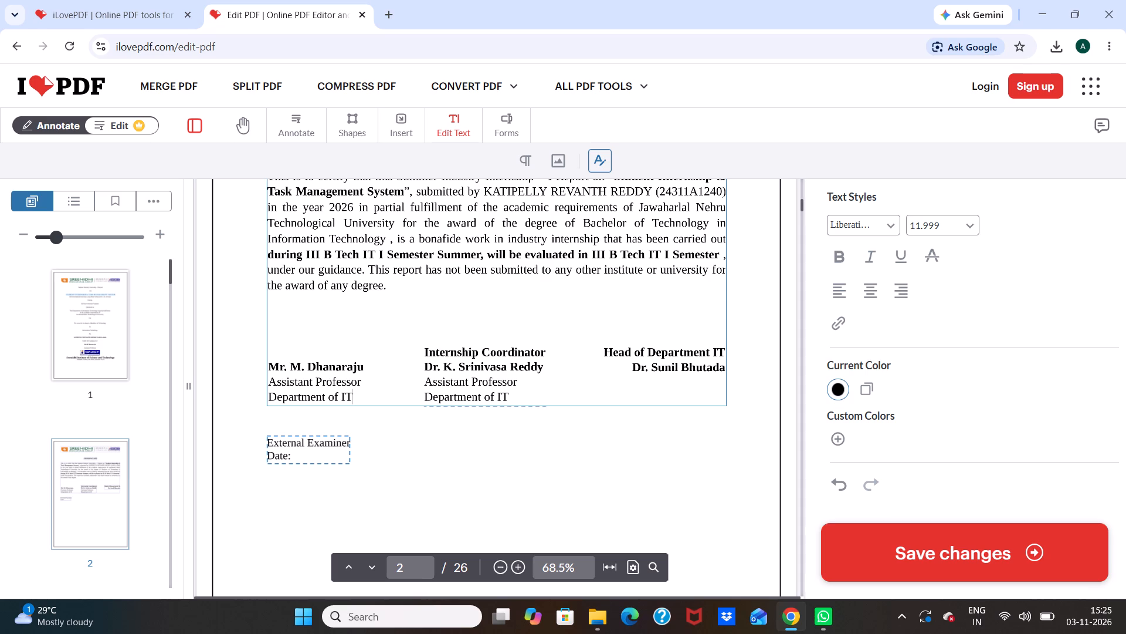
click(267, 362)
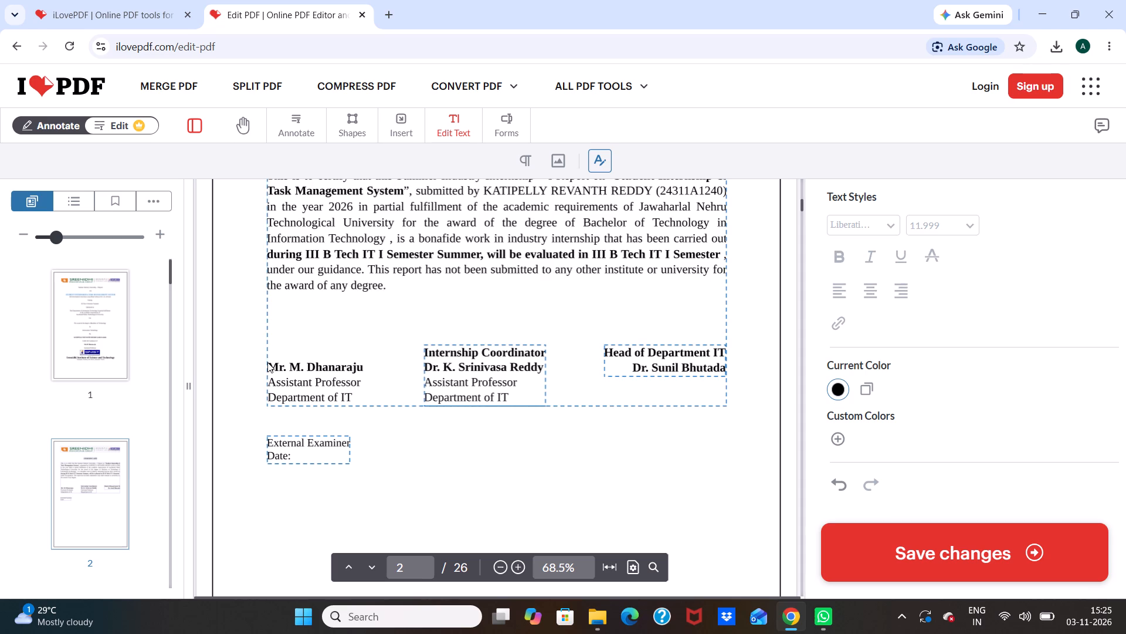
double_click(271, 362)
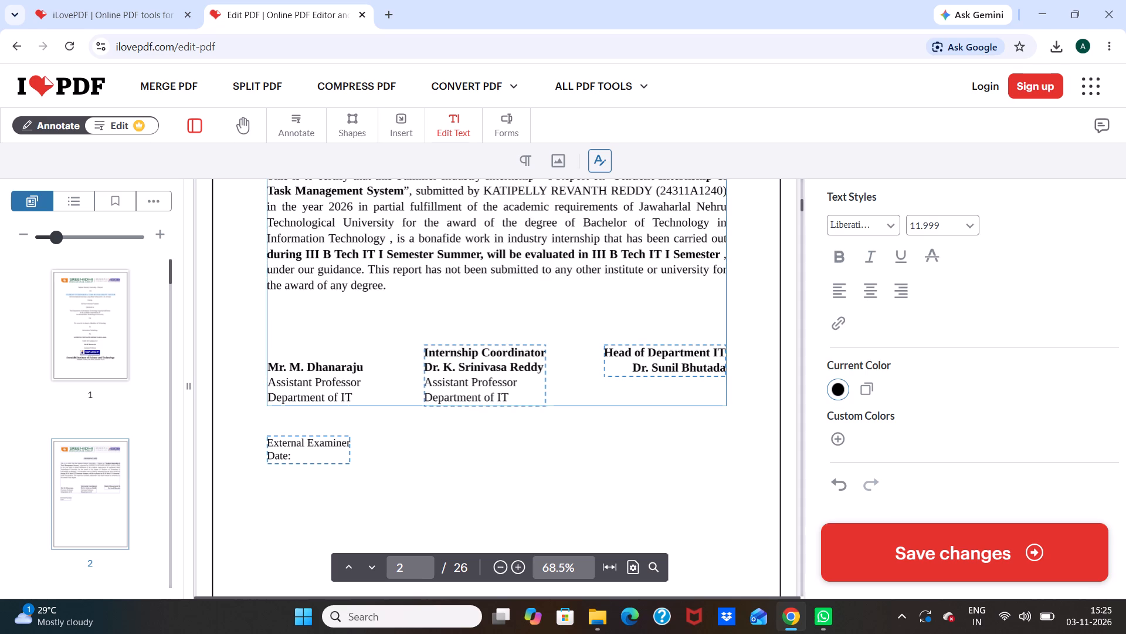
click(268, 362)
key(Return)
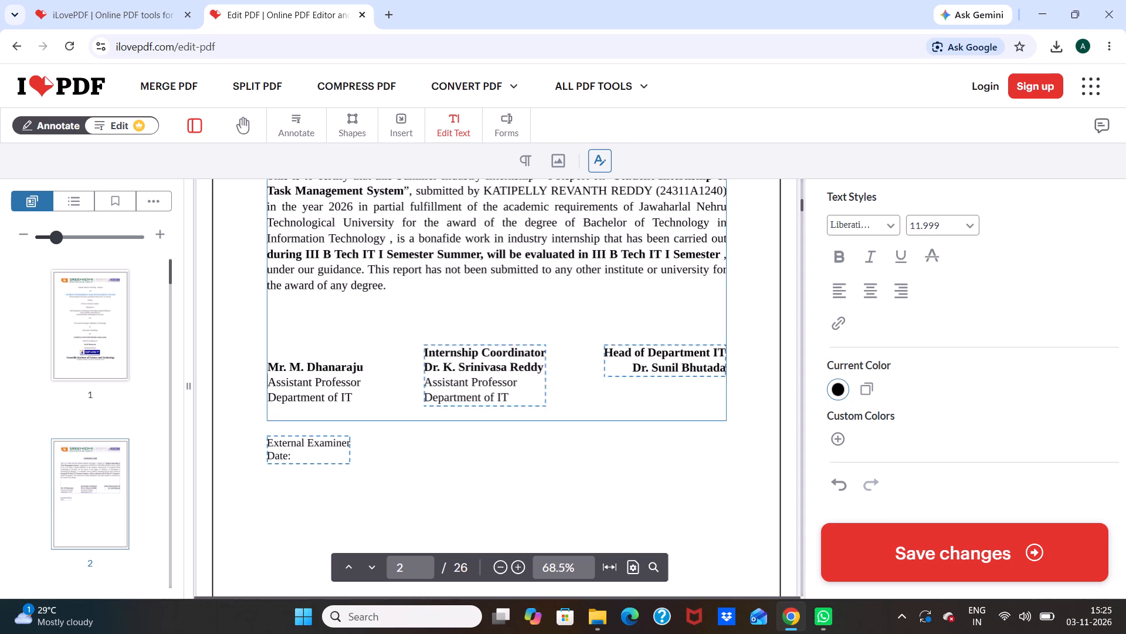
click(273, 359)
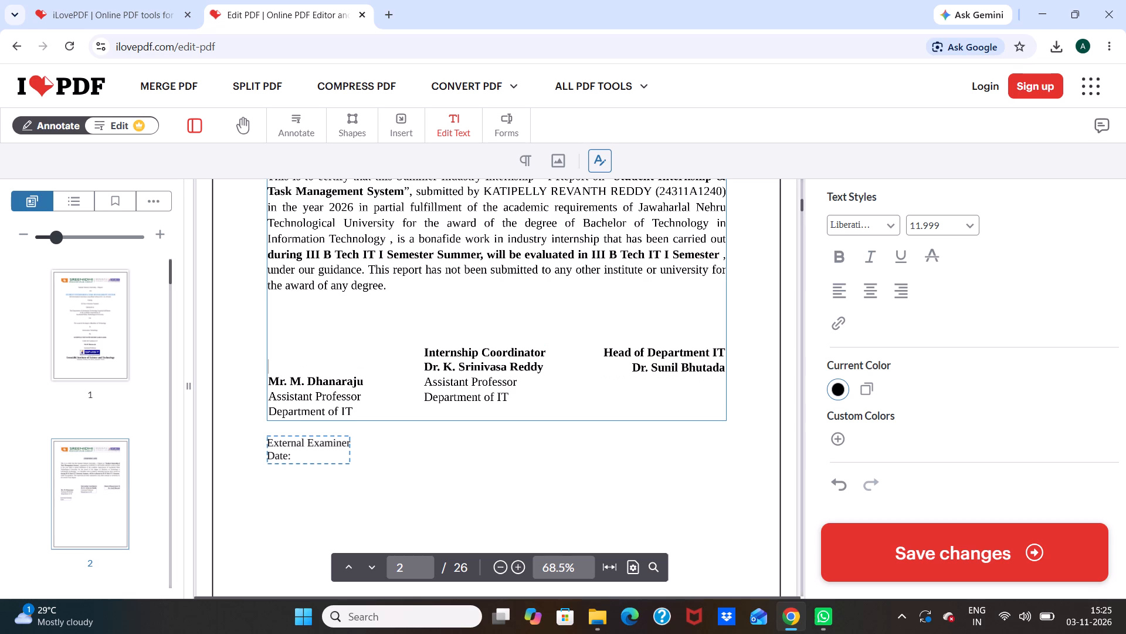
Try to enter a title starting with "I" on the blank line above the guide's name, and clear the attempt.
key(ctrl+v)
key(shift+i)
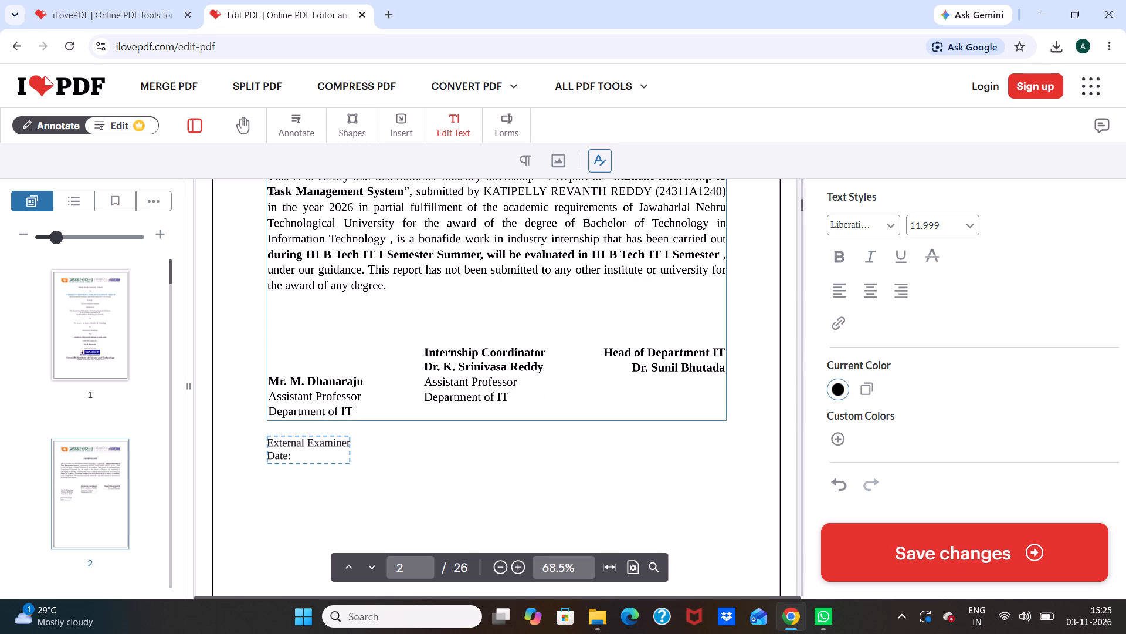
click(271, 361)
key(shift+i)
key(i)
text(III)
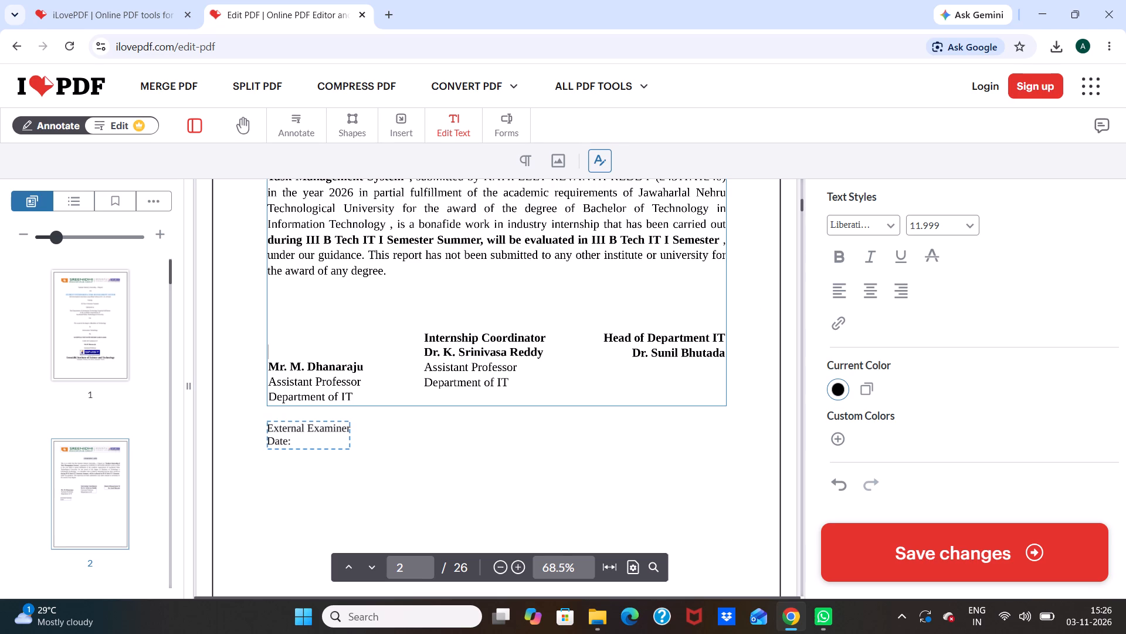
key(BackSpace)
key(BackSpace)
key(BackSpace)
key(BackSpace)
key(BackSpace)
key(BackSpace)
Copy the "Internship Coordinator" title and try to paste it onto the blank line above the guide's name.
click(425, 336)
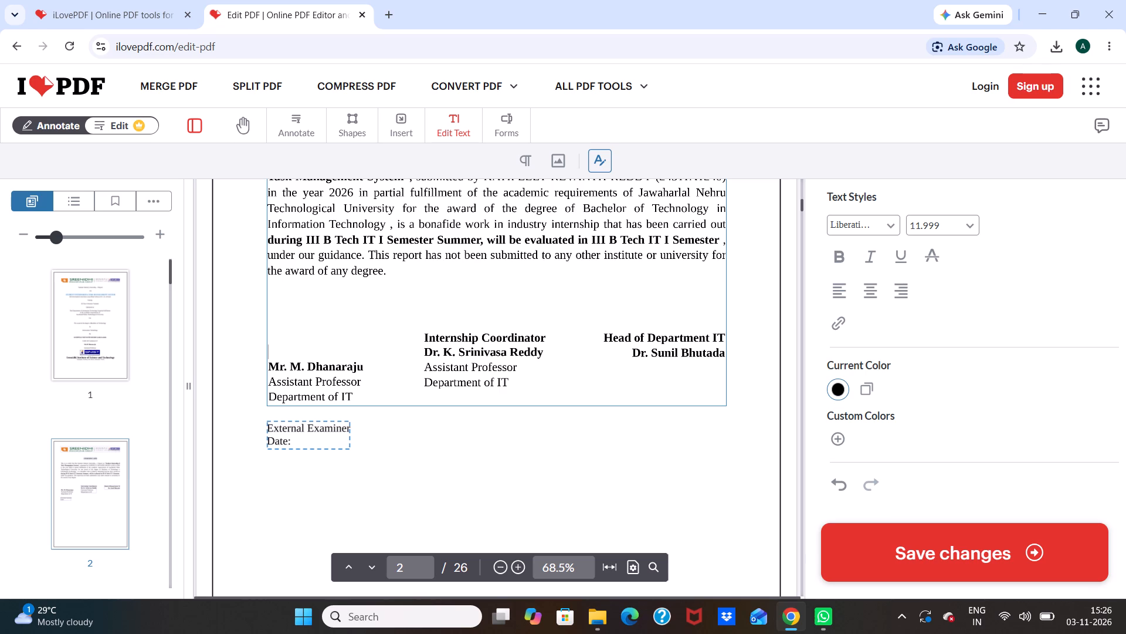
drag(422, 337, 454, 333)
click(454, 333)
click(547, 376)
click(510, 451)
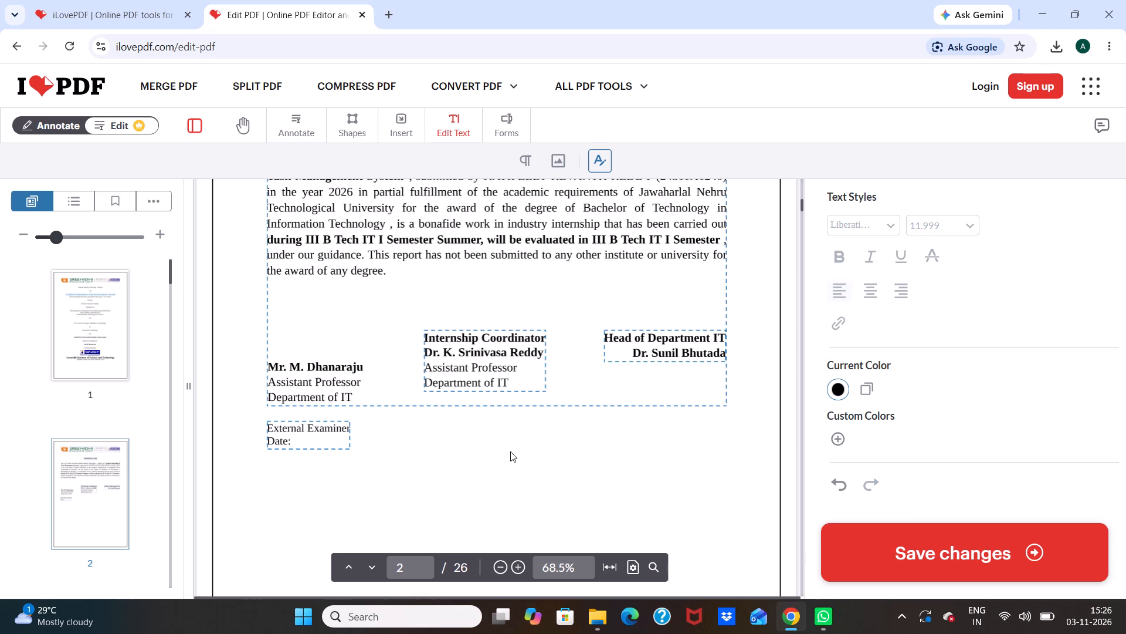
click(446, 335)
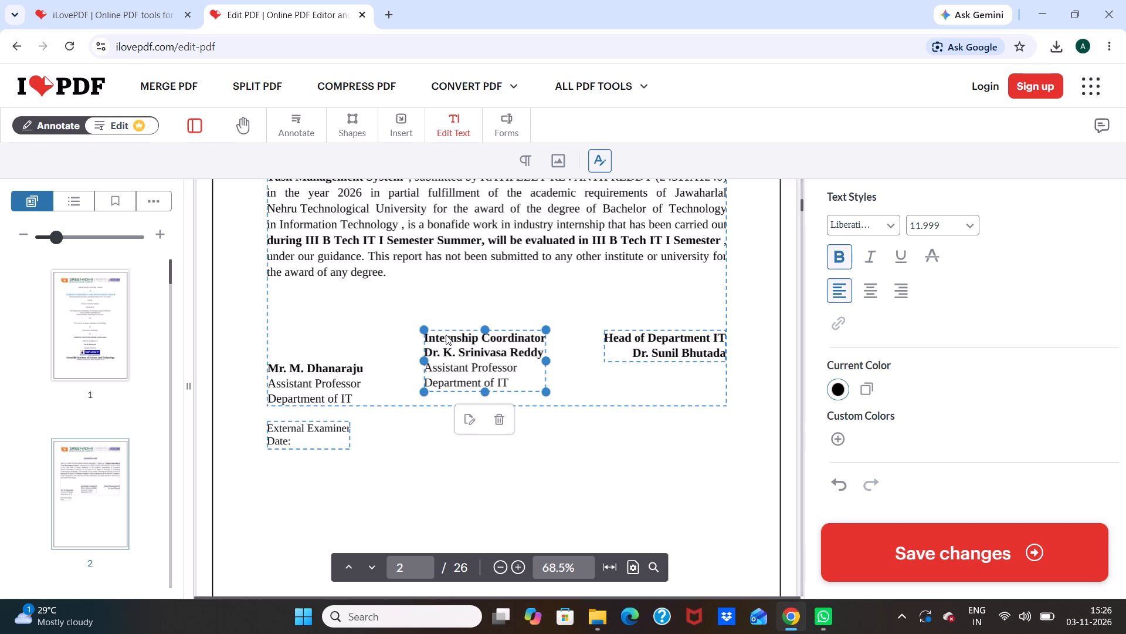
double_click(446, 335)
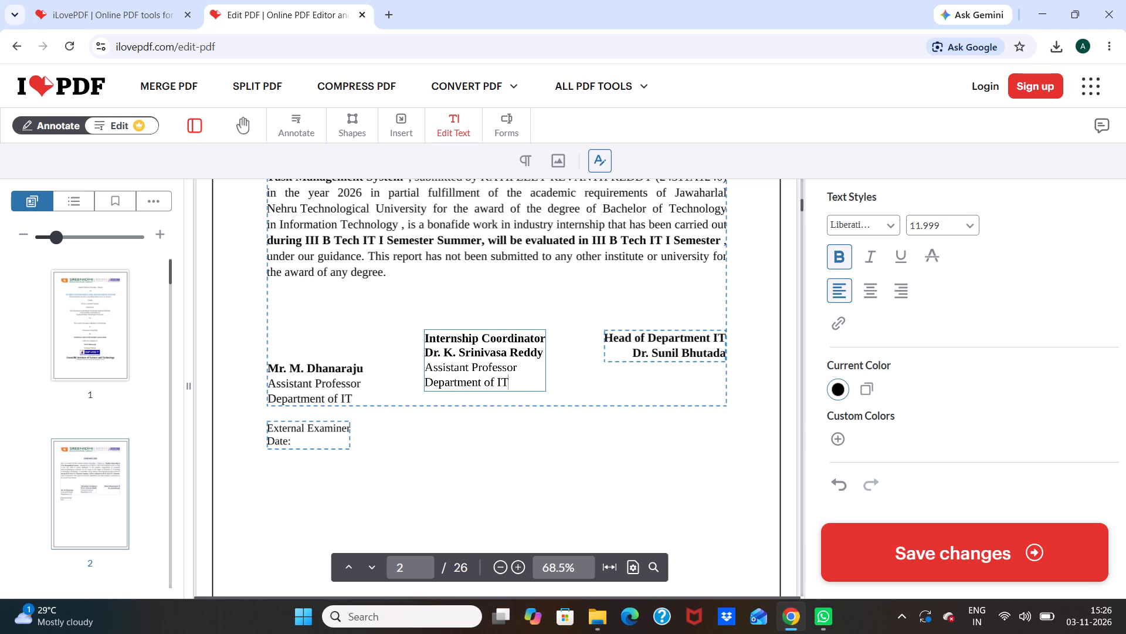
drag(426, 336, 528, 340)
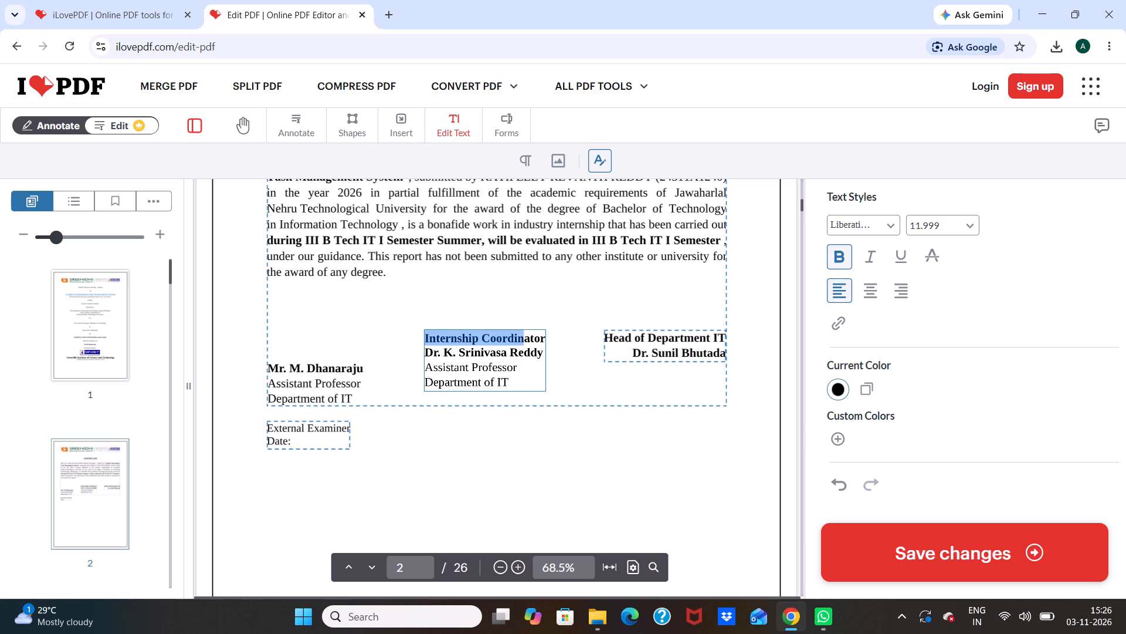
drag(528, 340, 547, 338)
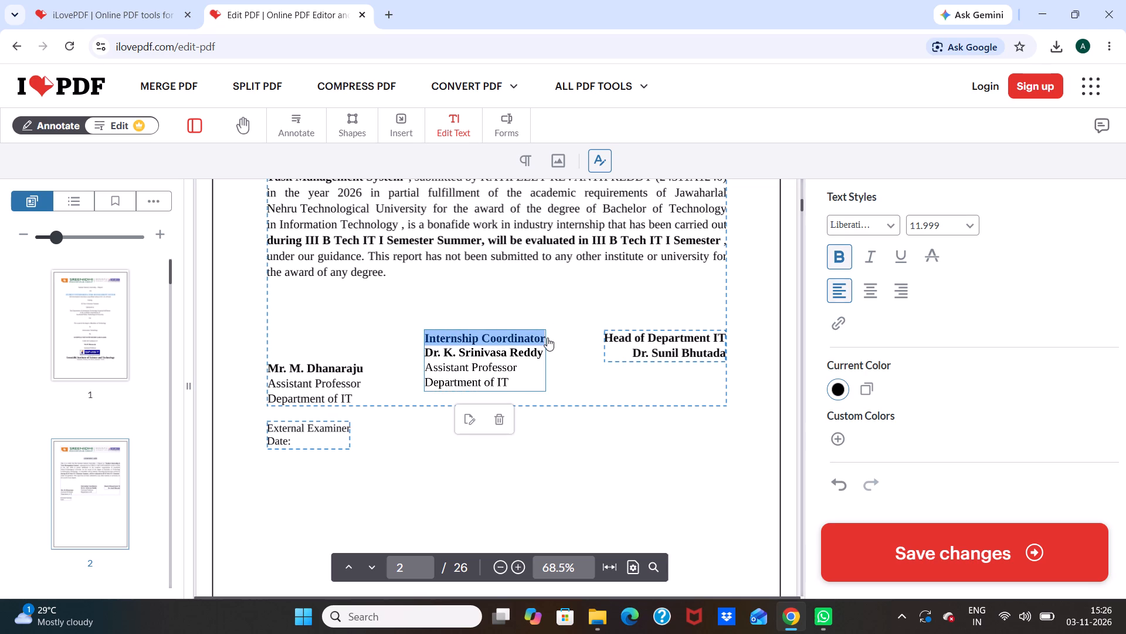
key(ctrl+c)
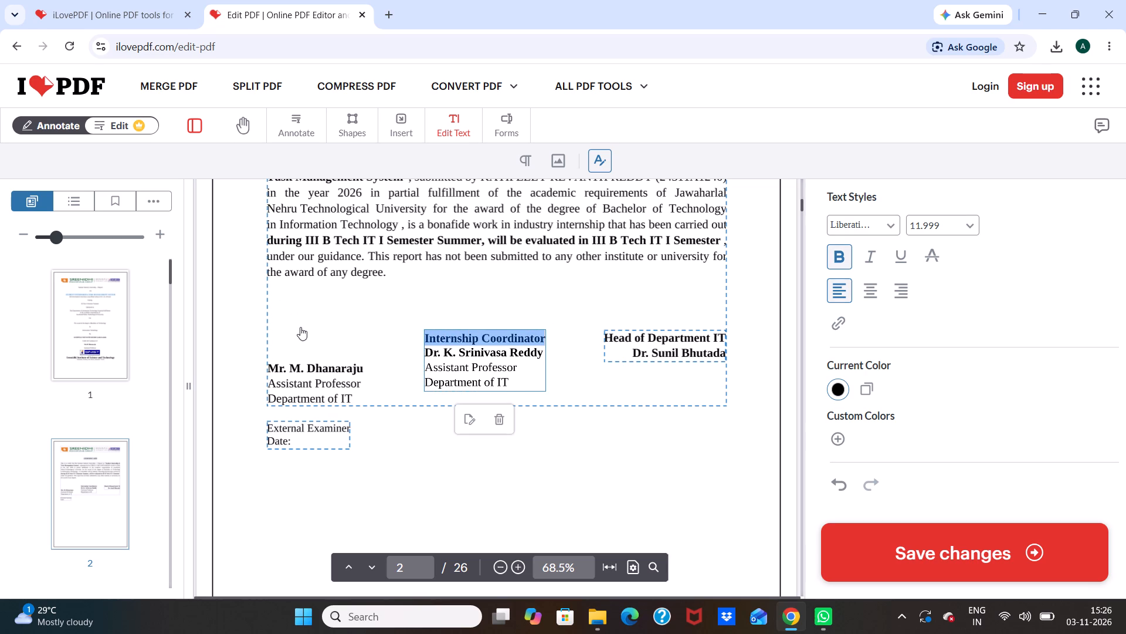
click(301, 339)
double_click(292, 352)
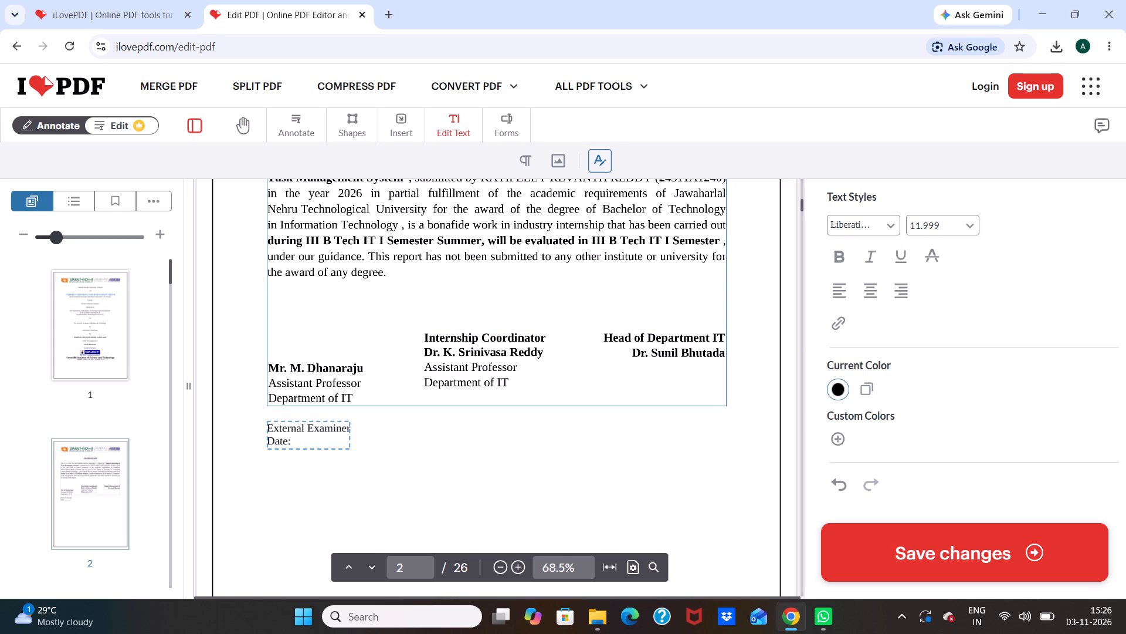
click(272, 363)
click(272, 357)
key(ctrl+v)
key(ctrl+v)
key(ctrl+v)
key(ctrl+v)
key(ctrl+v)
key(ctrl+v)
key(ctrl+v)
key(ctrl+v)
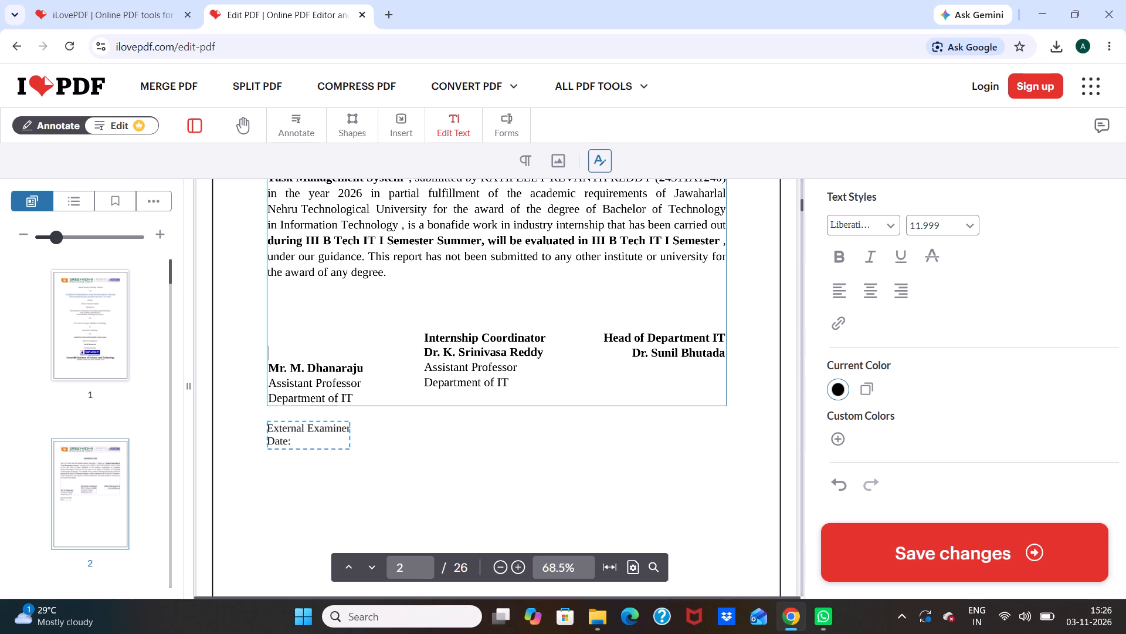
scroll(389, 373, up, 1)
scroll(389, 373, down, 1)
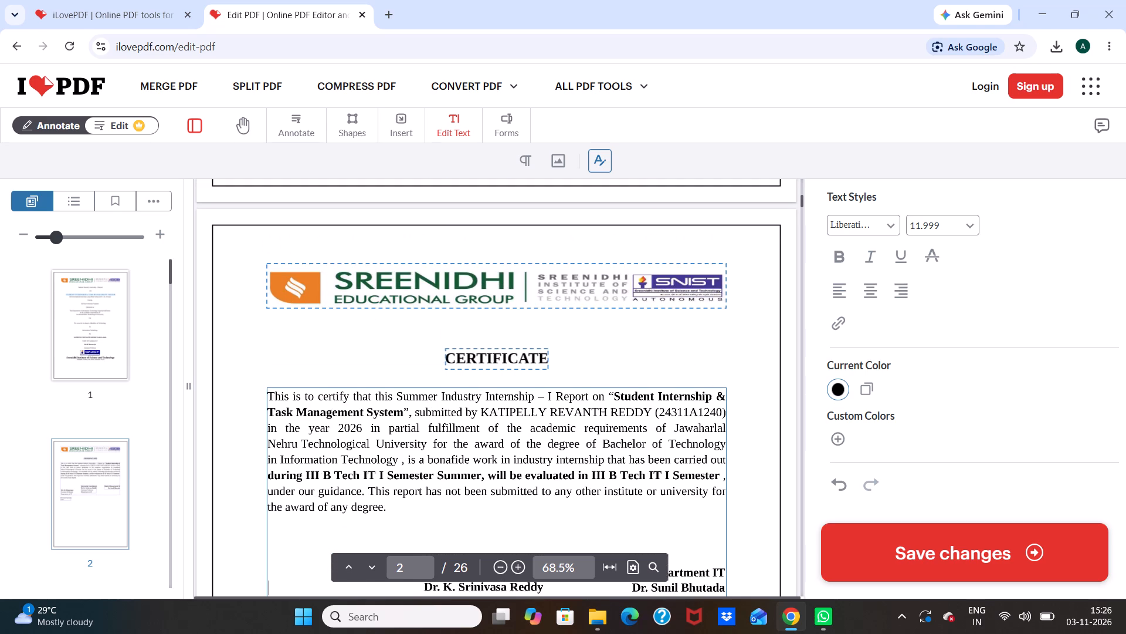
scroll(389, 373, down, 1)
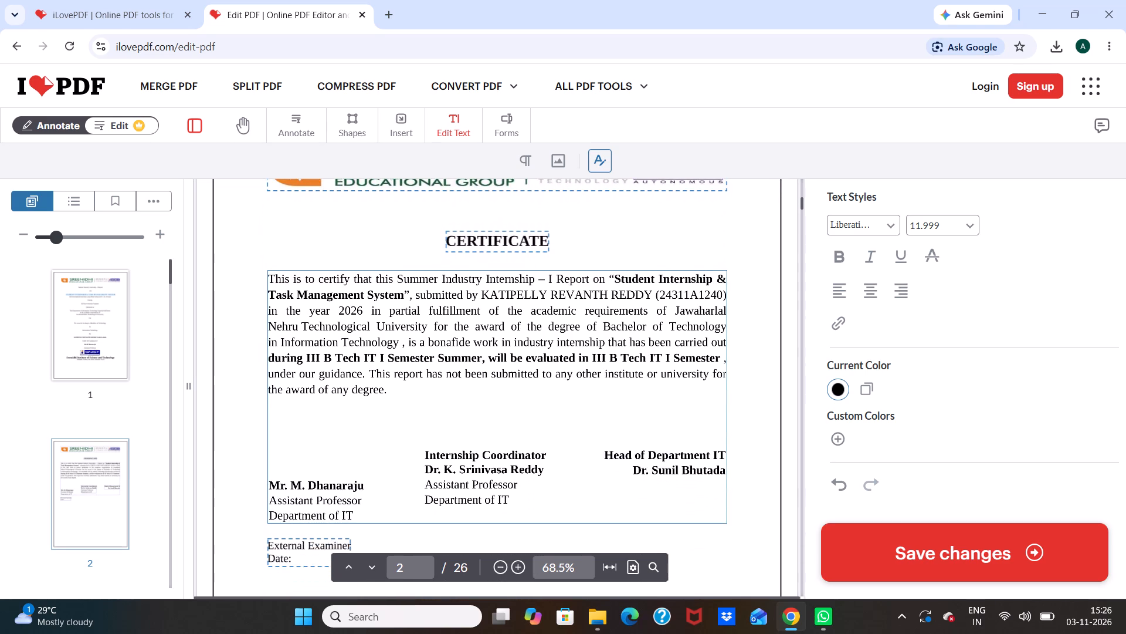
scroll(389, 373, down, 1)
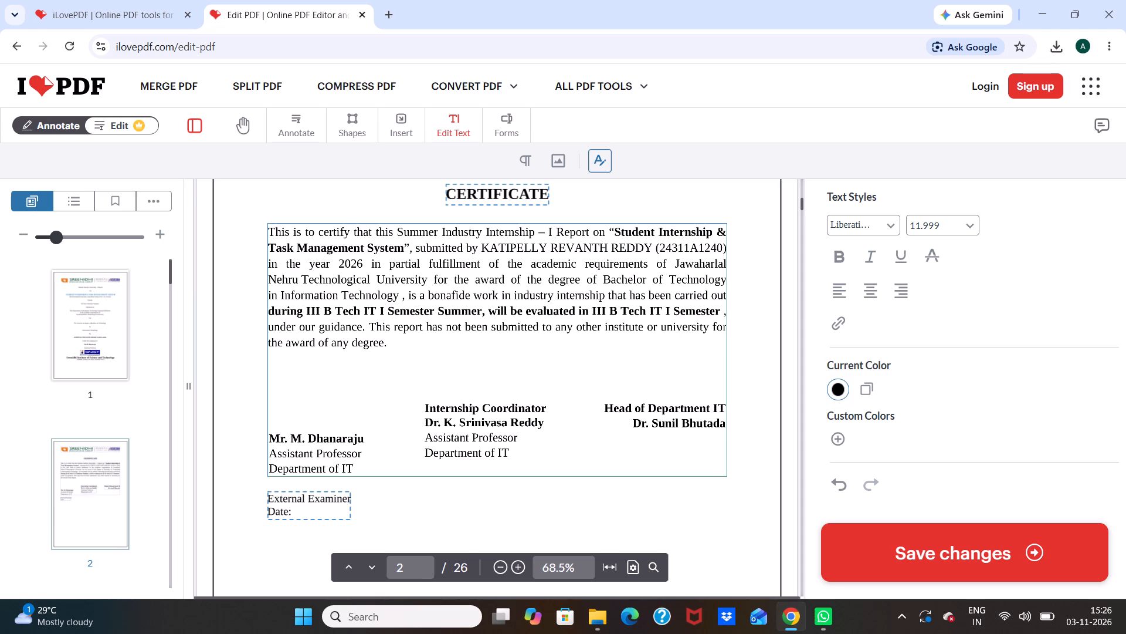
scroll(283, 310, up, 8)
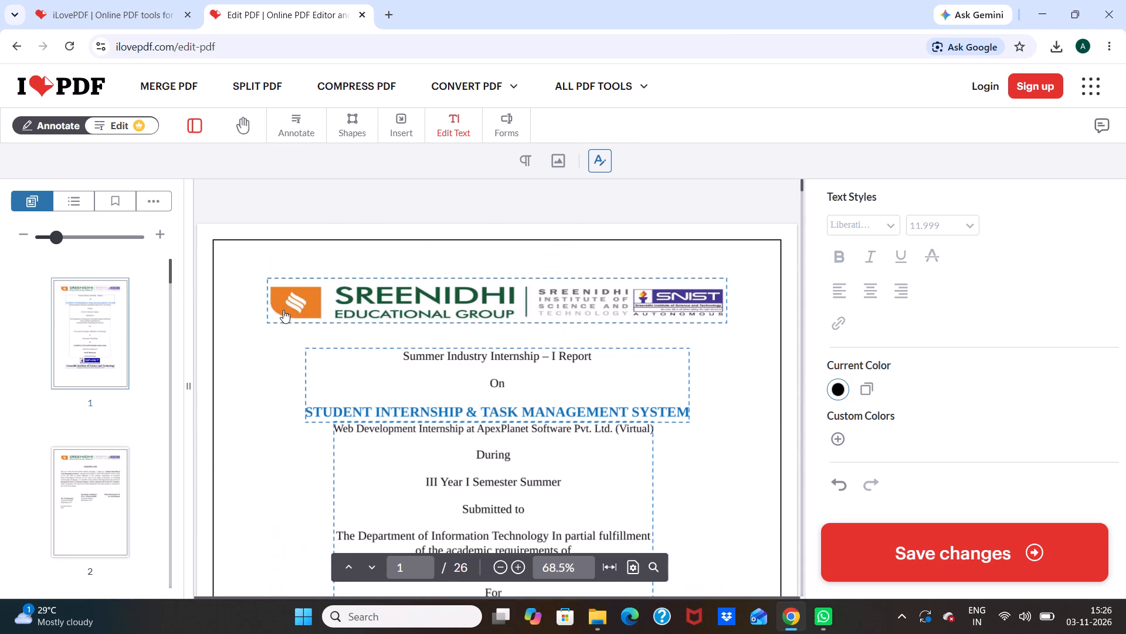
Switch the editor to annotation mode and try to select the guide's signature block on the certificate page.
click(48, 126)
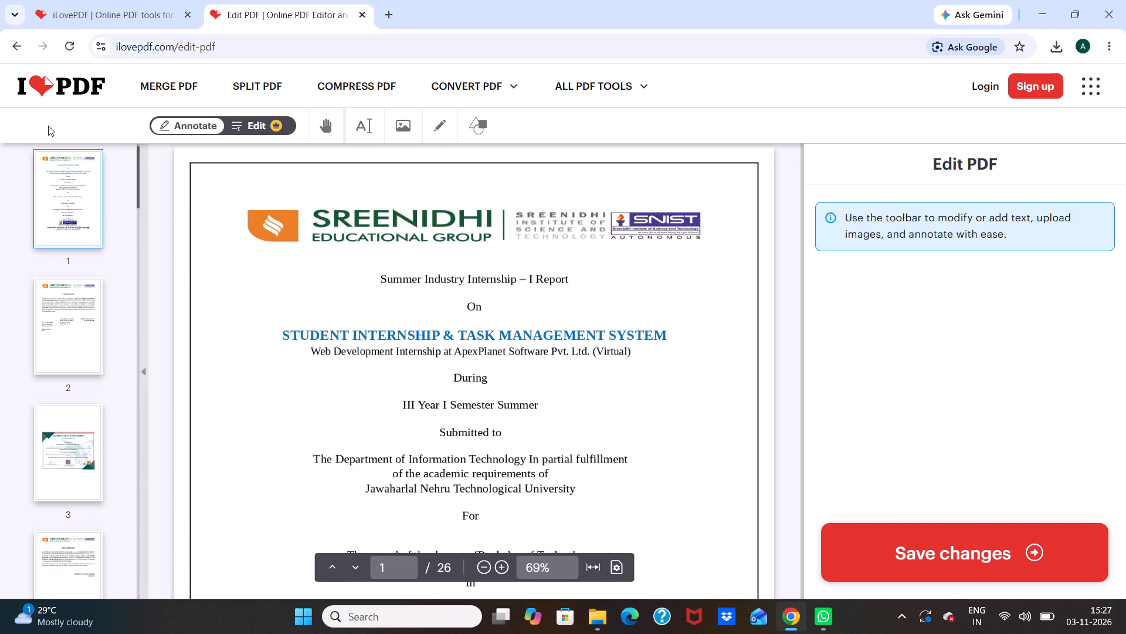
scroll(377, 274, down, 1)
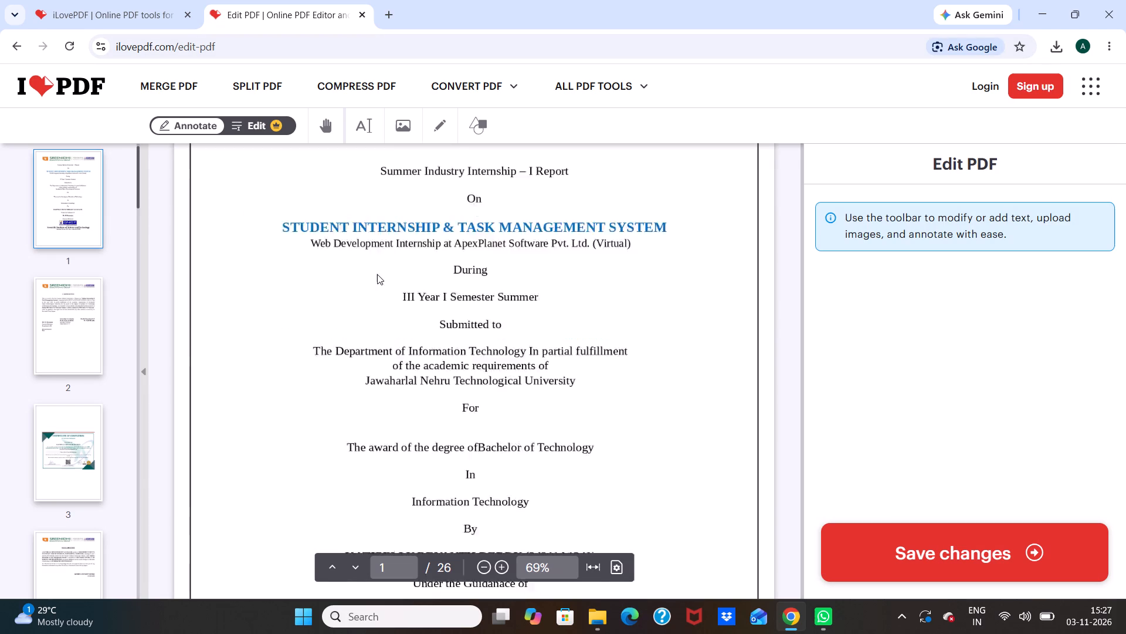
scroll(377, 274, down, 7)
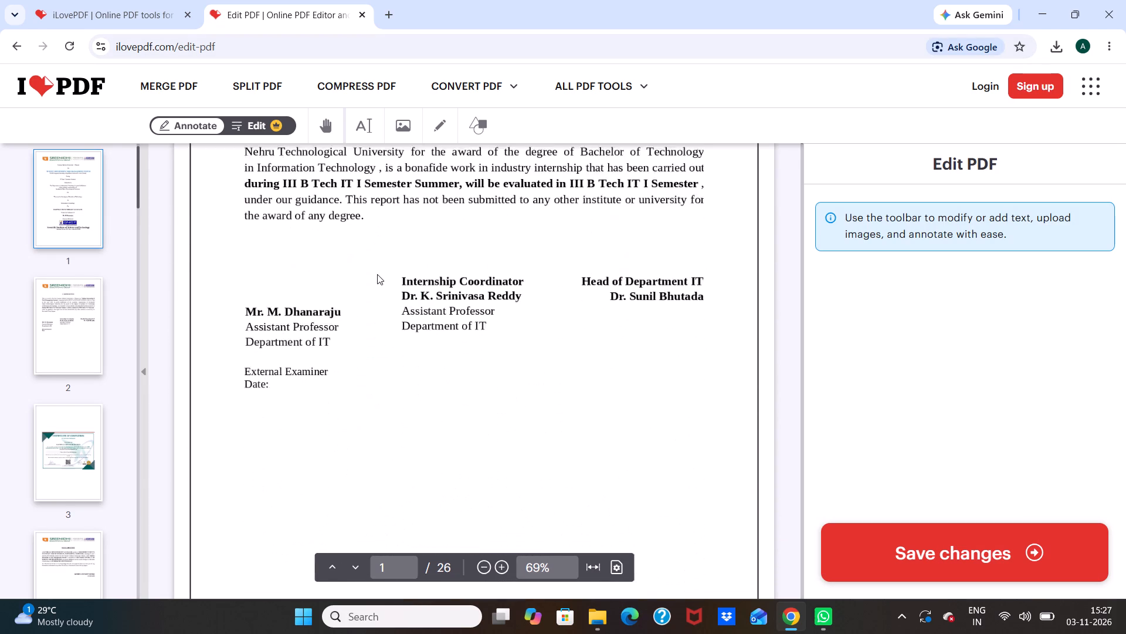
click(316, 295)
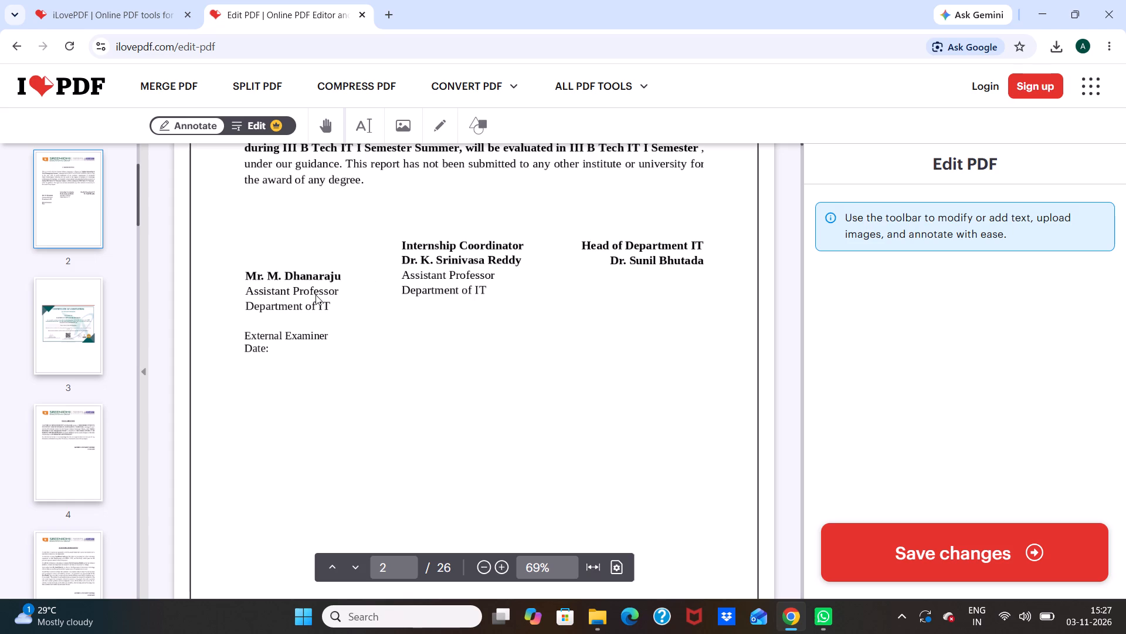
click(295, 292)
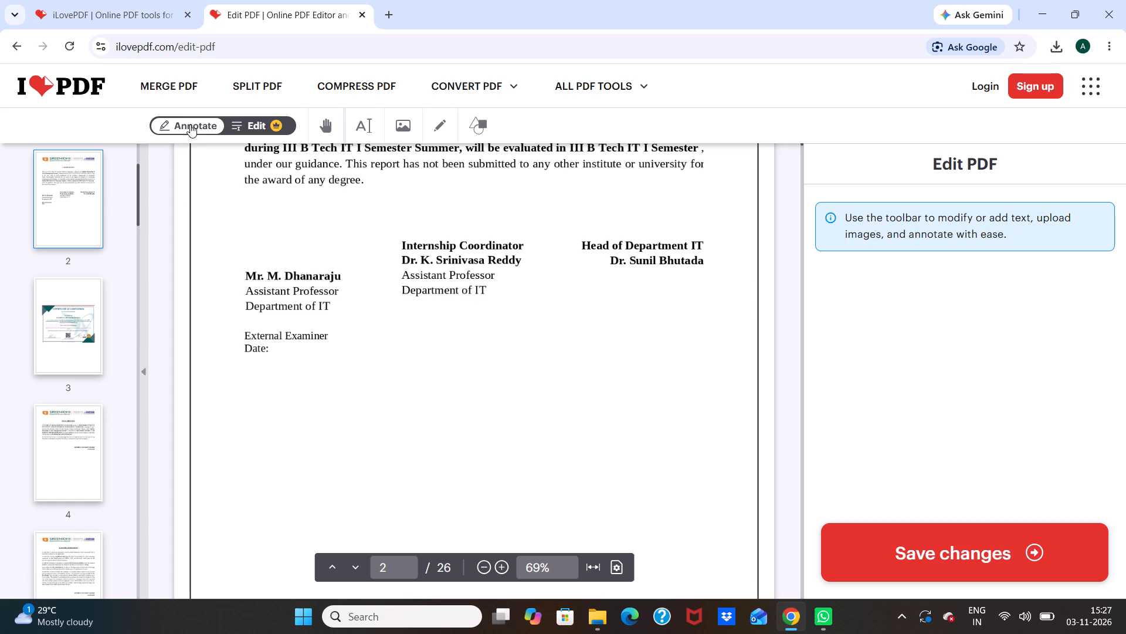
Return to text editing mode and open the certificate page's text block containing the guide's signature details for editing.
click(190, 124)
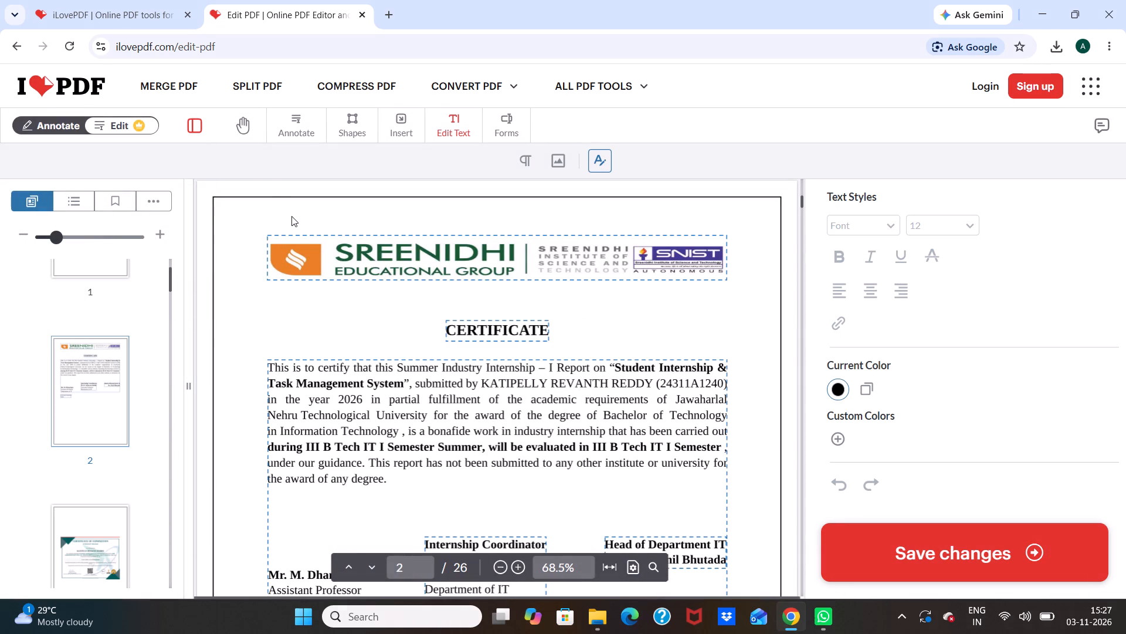
scroll(342, 322, down, 3)
scroll(342, 322, up, 1)
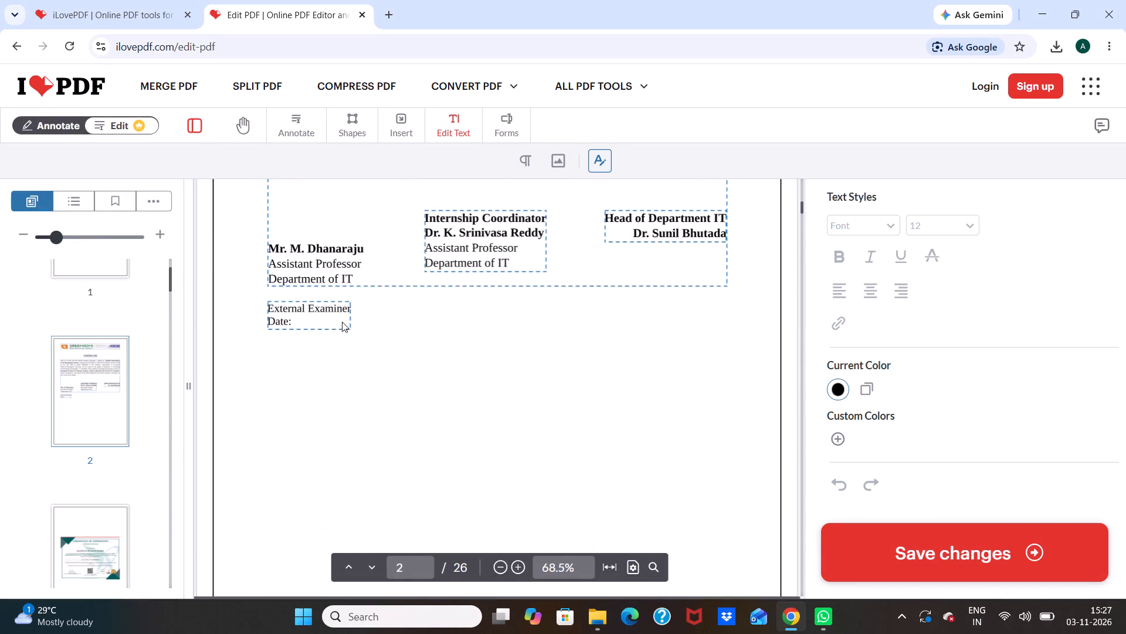
scroll(342, 322, up, 1)
click(275, 270)
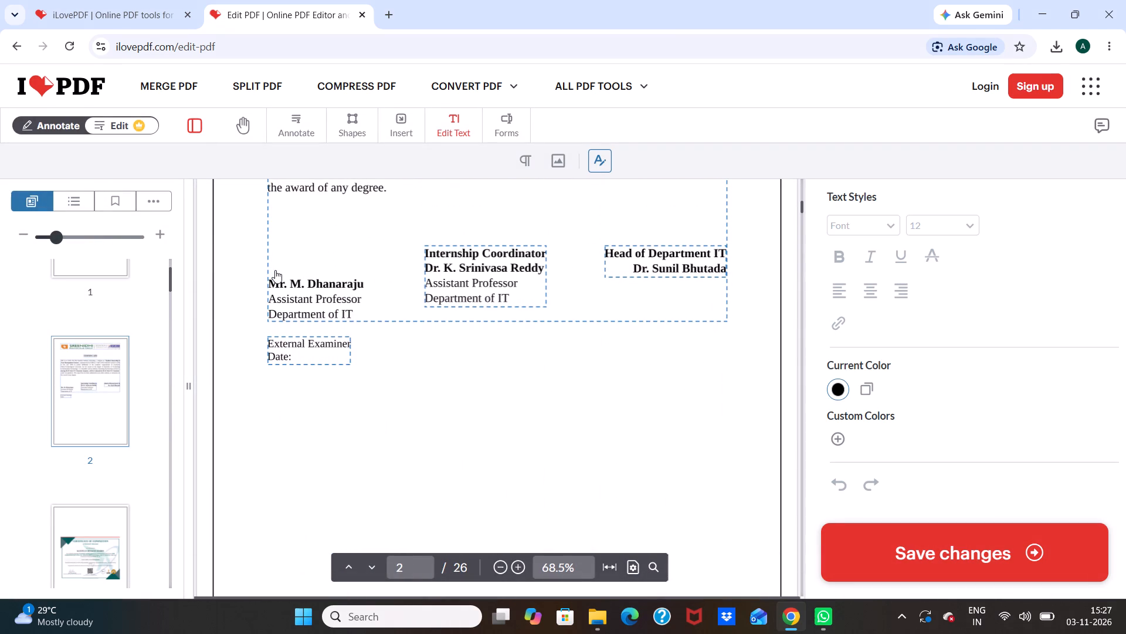
double_click(281, 275)
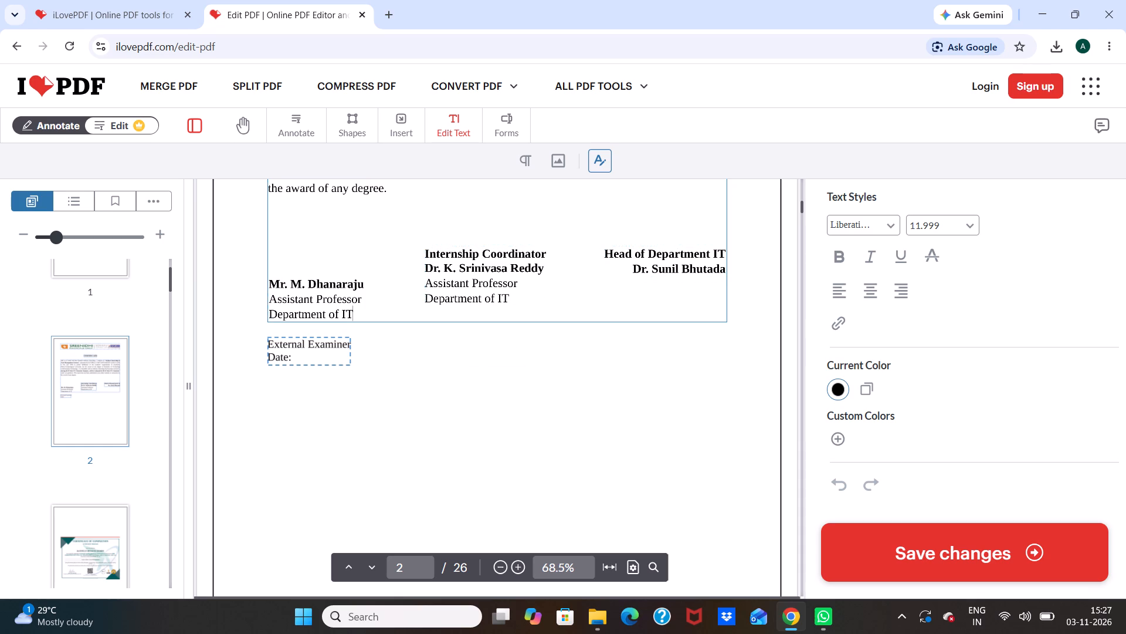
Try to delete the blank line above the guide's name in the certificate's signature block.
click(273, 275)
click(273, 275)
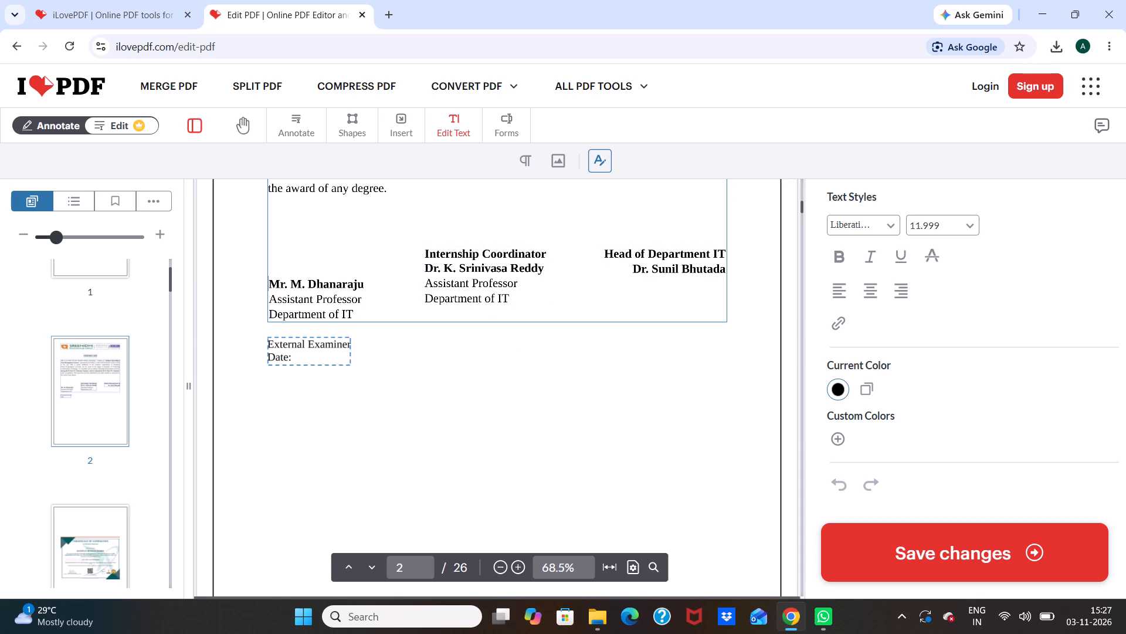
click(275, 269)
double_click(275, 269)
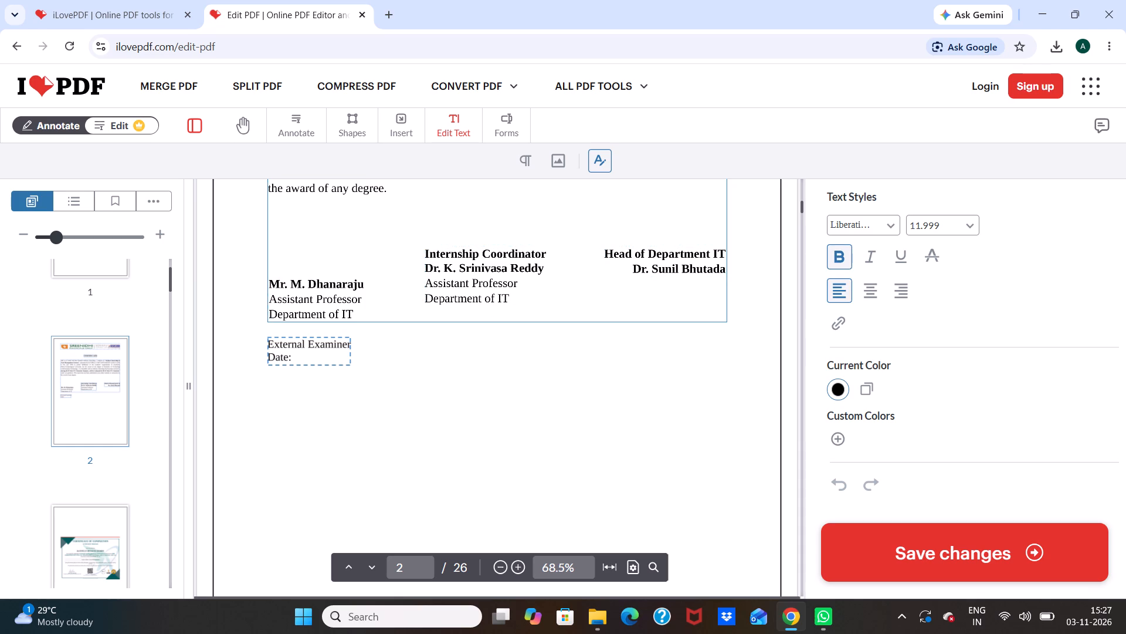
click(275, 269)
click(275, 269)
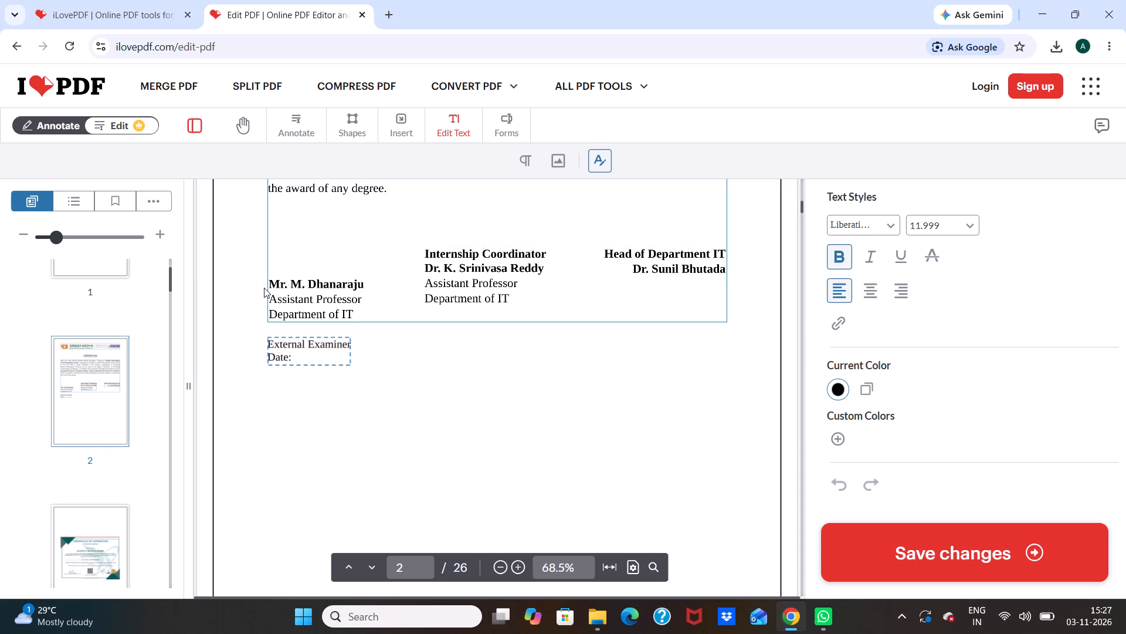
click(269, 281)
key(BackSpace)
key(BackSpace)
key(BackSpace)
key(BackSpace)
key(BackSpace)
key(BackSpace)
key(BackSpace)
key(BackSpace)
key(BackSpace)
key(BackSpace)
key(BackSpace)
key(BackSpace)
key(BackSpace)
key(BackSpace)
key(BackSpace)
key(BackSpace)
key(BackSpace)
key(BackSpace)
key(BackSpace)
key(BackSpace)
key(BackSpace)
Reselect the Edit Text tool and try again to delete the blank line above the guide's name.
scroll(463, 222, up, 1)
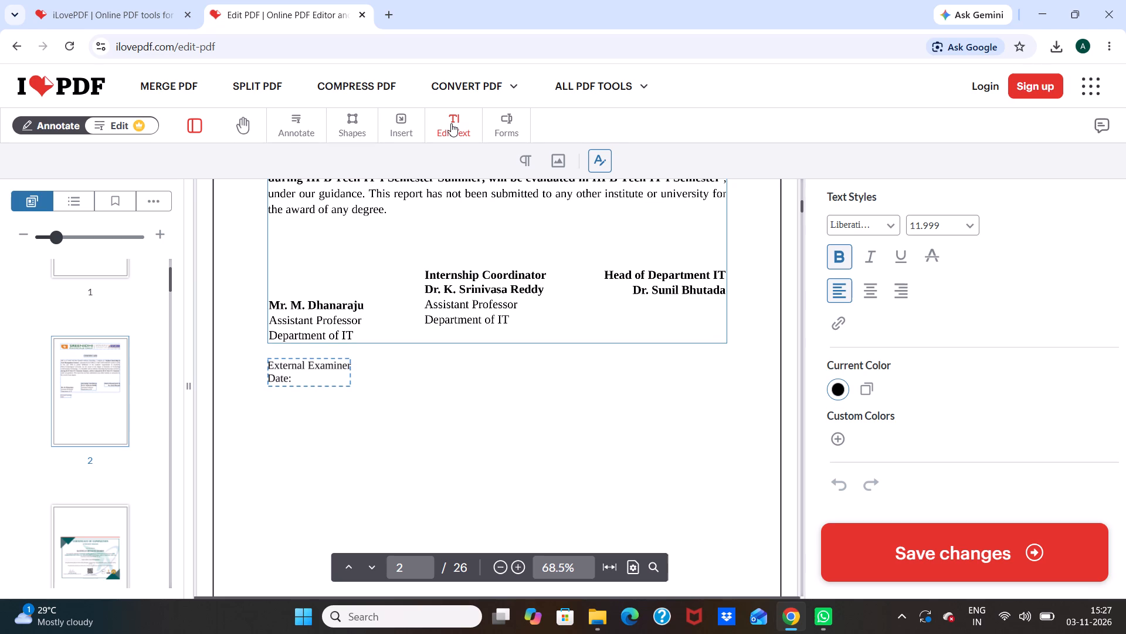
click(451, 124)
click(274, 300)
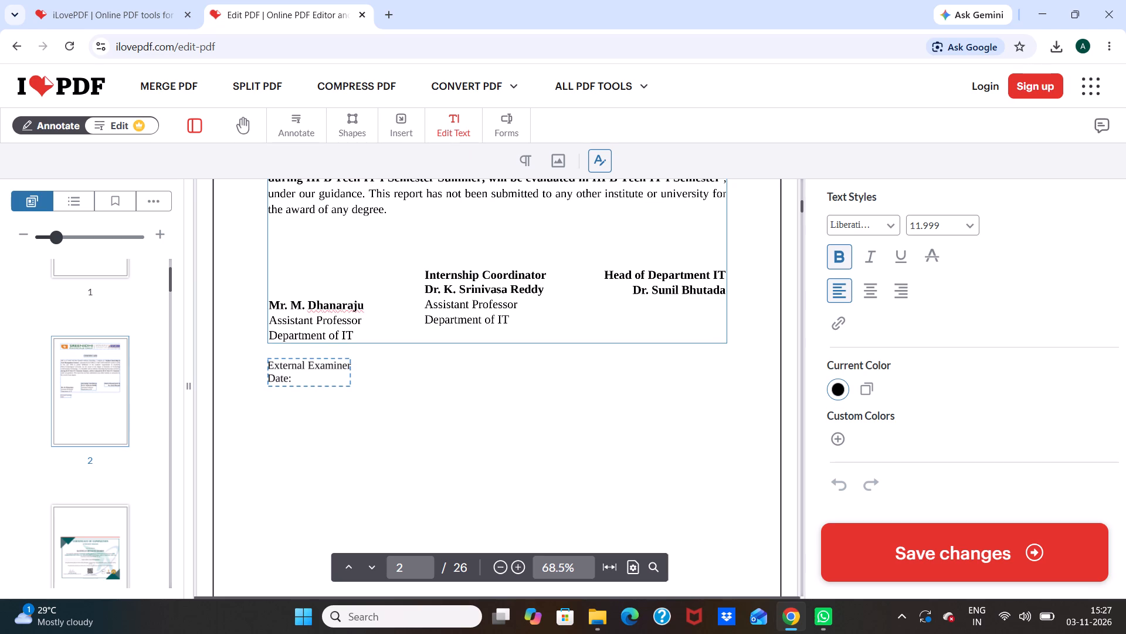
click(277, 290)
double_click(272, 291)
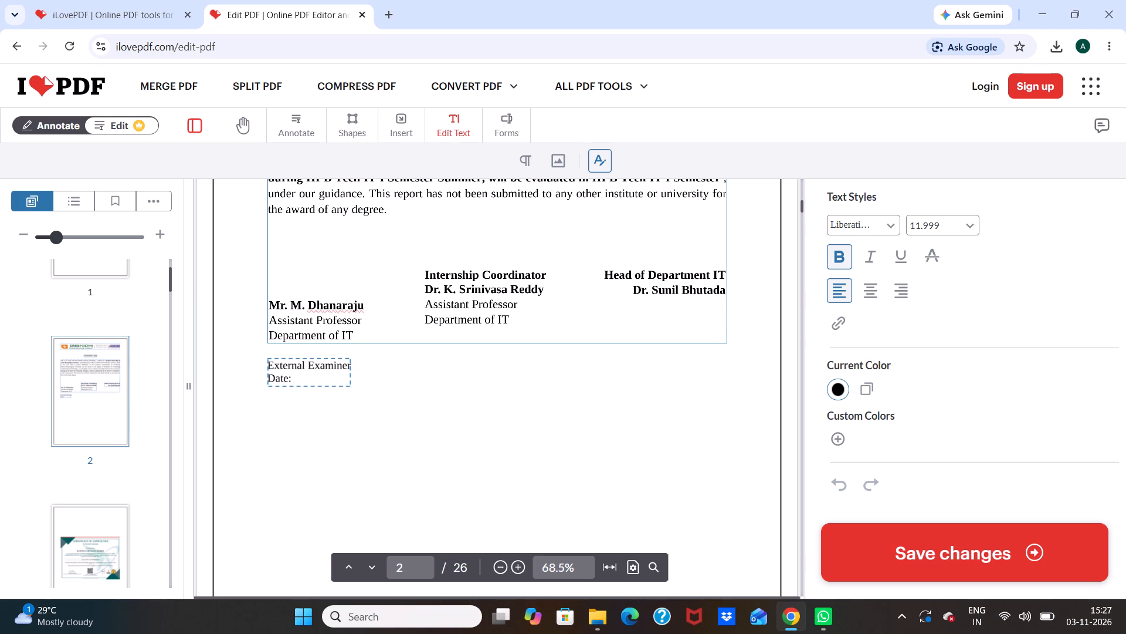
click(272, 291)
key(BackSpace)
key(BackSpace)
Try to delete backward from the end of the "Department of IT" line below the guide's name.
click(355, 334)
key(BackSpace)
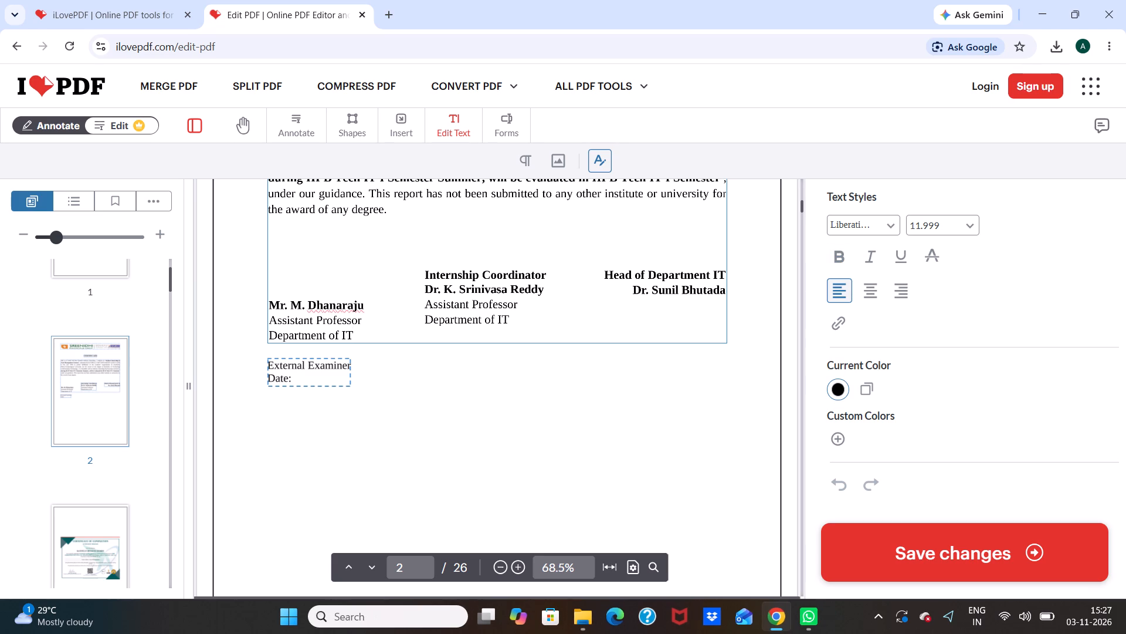